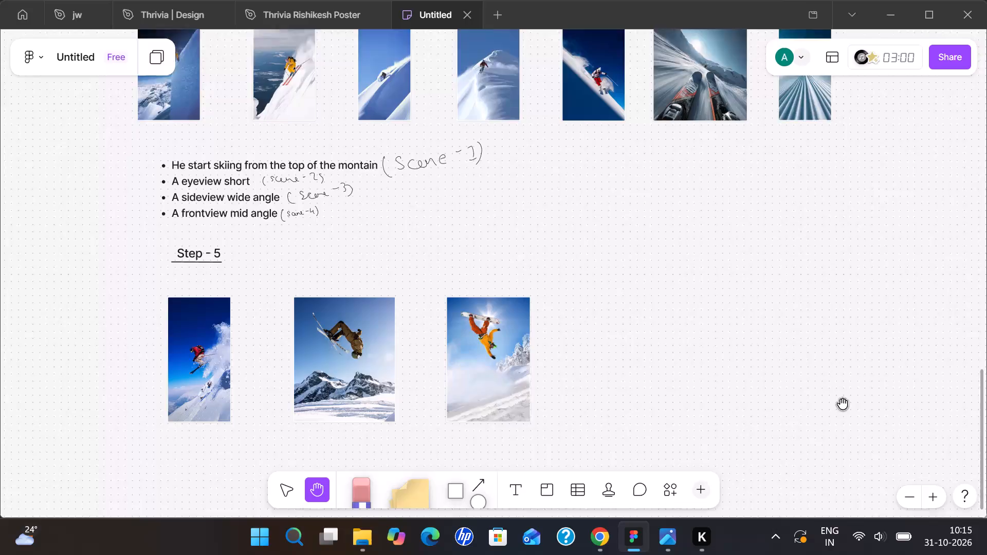
Add a bulleted text below the Step - 5 images reading "some shots of stund" and start a second bullet.
scroll(422, 288, "down", 1)
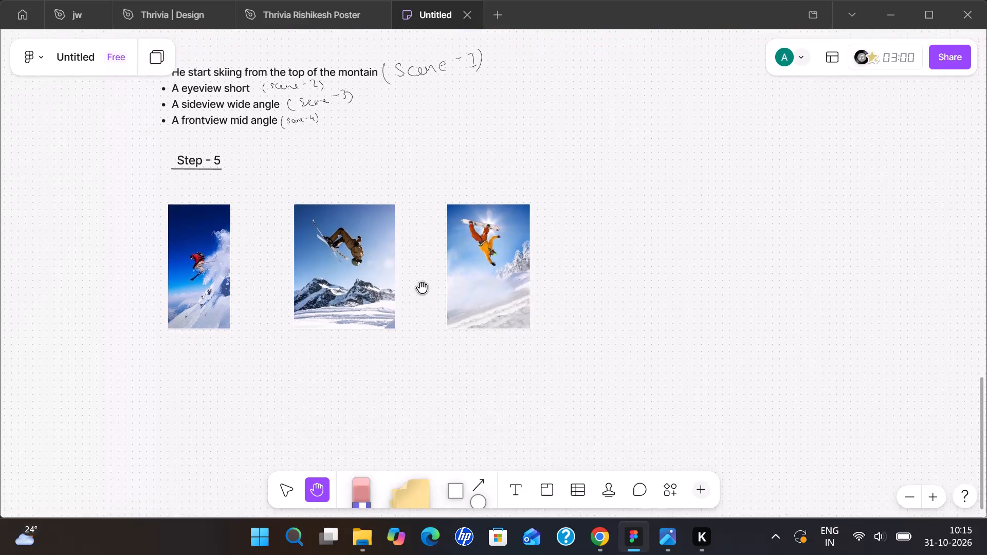
scroll(422, 288, "down", 1)
left_click(510, 484)
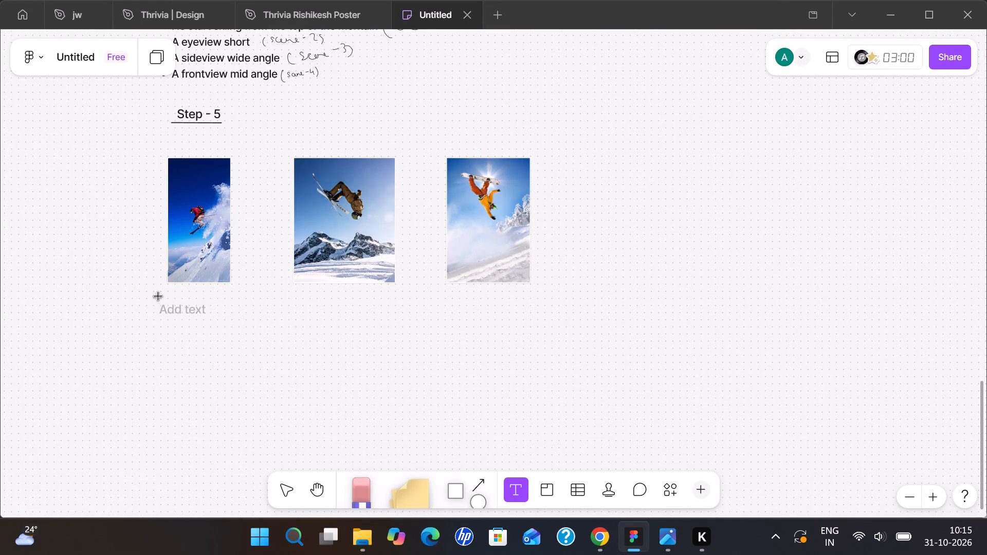
left_click(169, 305)
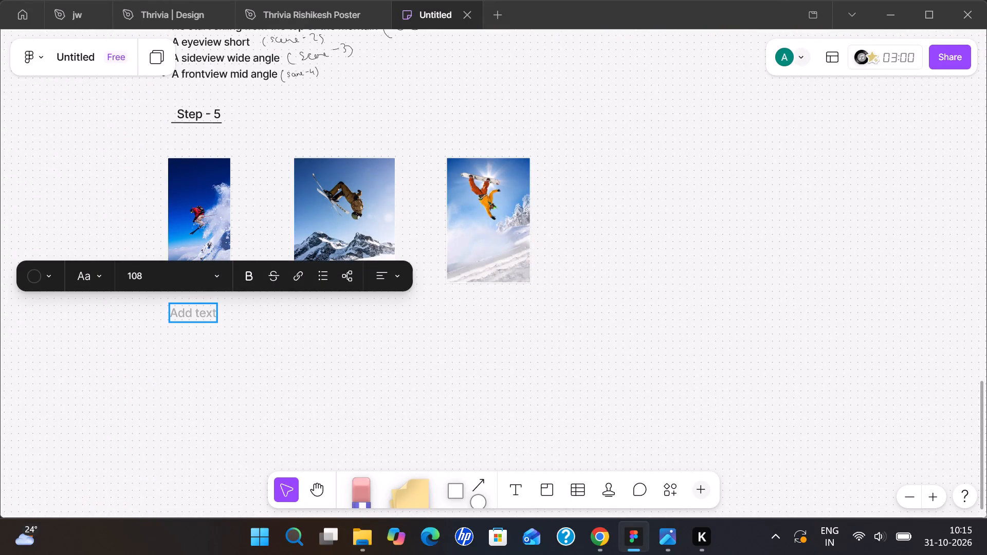
left_click(319, 280)
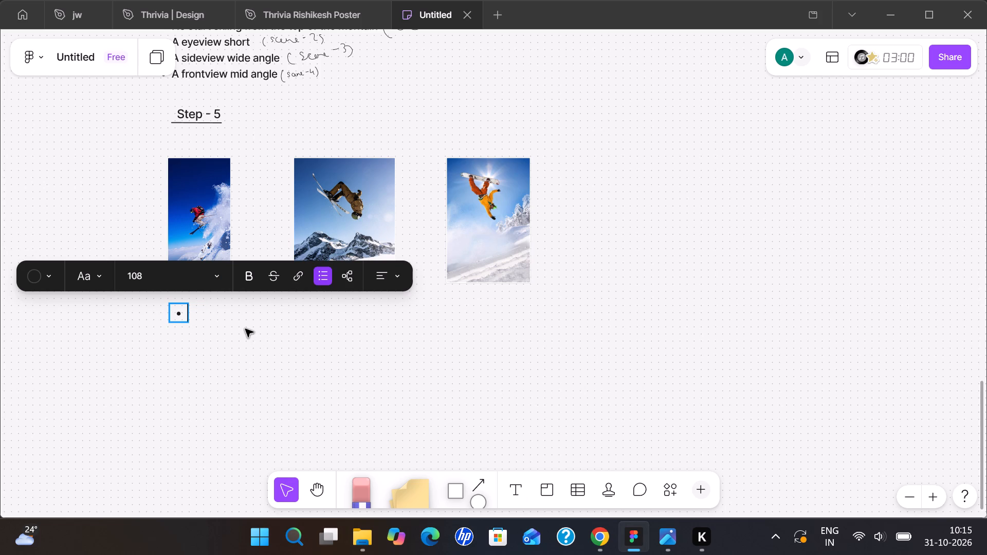
type("some")
key("space")
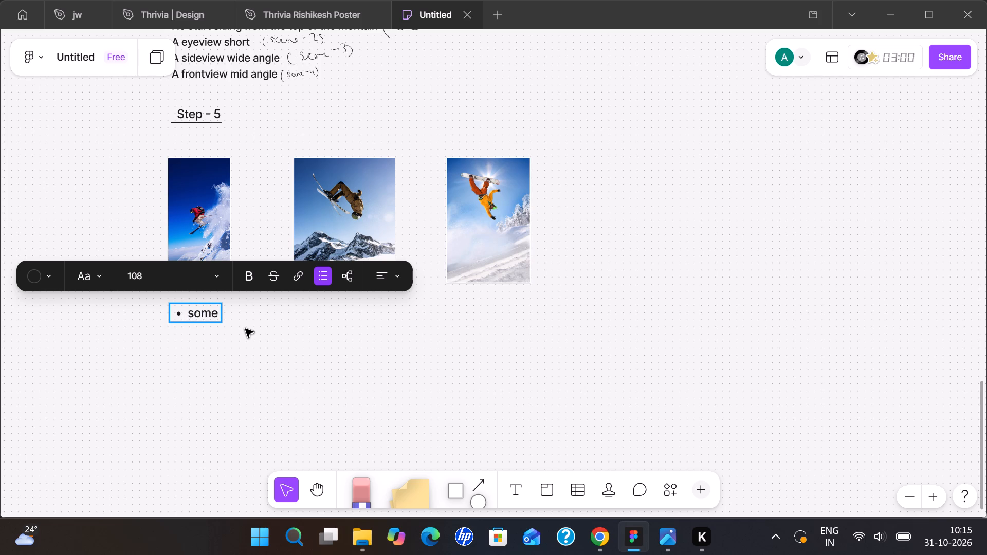
type("shot")
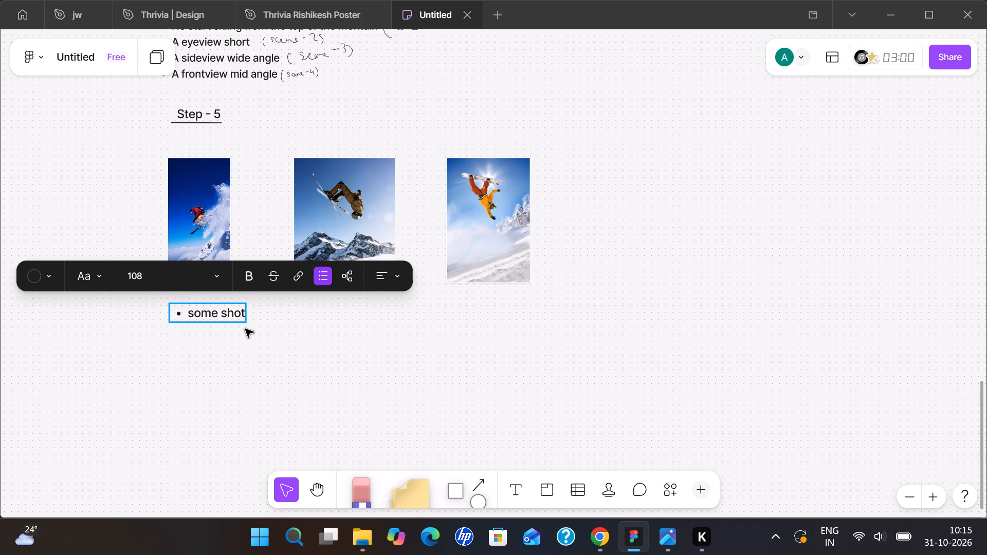
type("s")
key("space")
type("of styund")
key("space")
key("BackSpace")
key("BackSpace")
key("BackSpace")
key("BackSpace")
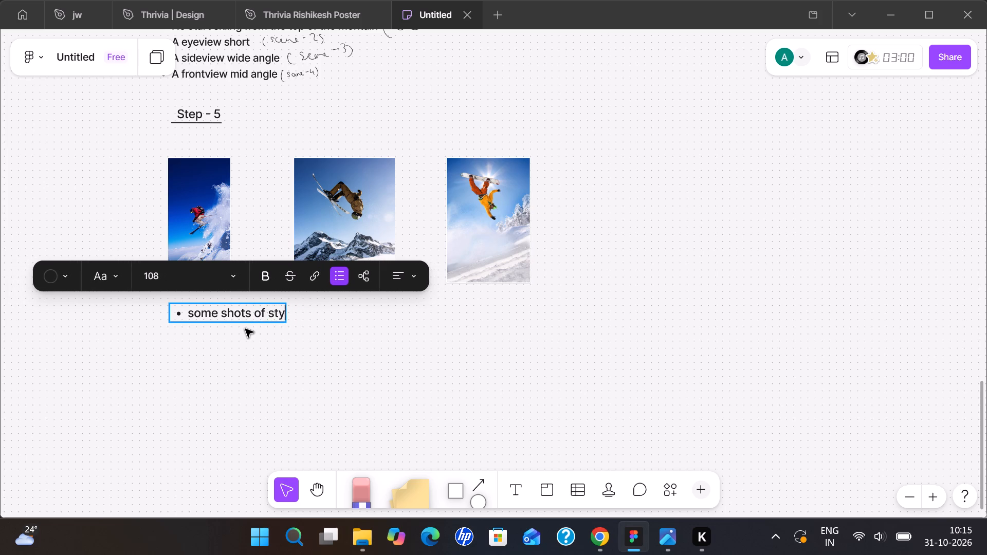
key("BackSpace")
type("und")
key("space")
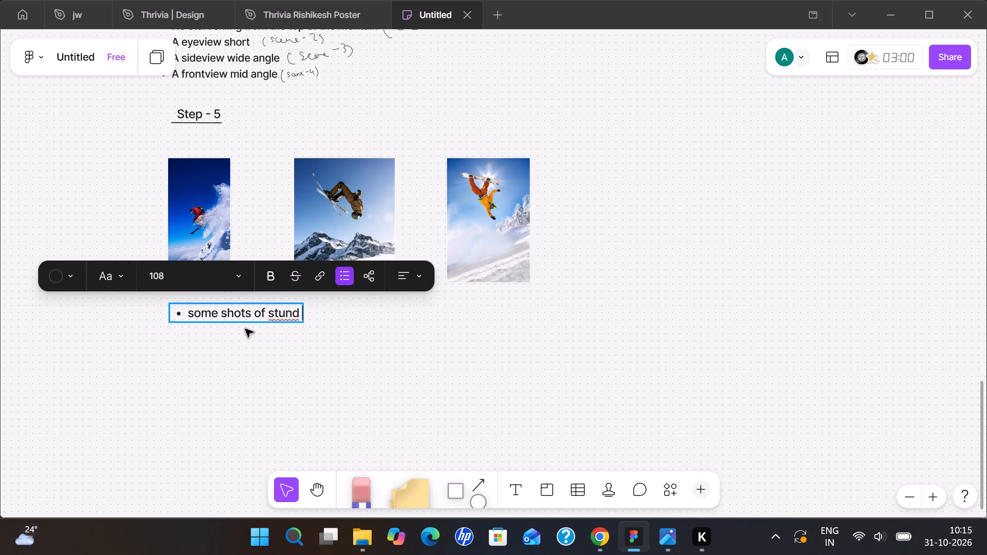
key("Return")
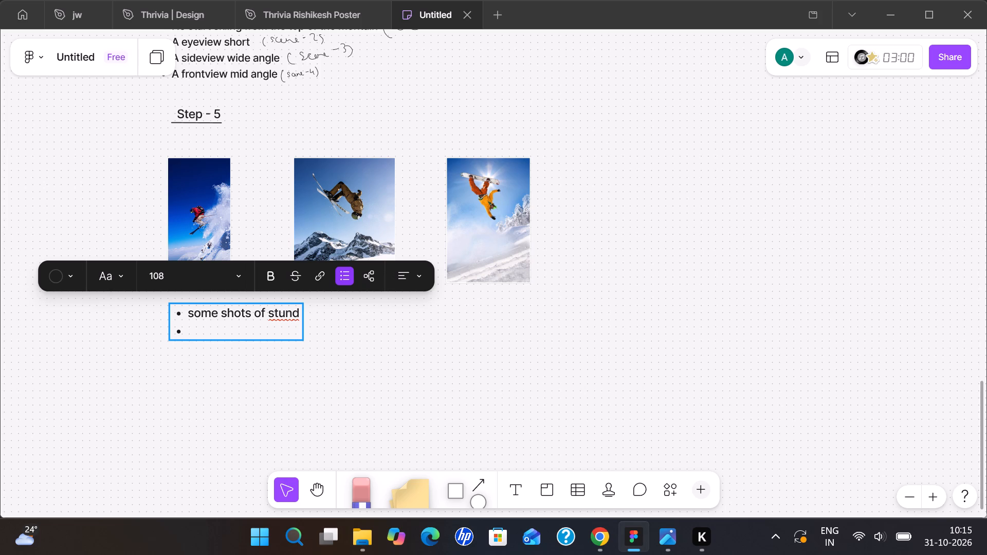
Extend the first bullet's last word to "stunds" and append "(scene - 1)" after it.
key("Up")
key("Right")
key("Right")
key("Right")
key("Right")
key("Right")
key("Right")
key("Right")
key("Right")
key("Right")
key("Right")
key("Right")
key("Right")
key("Right")
key("Right")
key("Right")
key("Right")
key("Right")
key("Right")
key("Right")
key("s")
key("space")
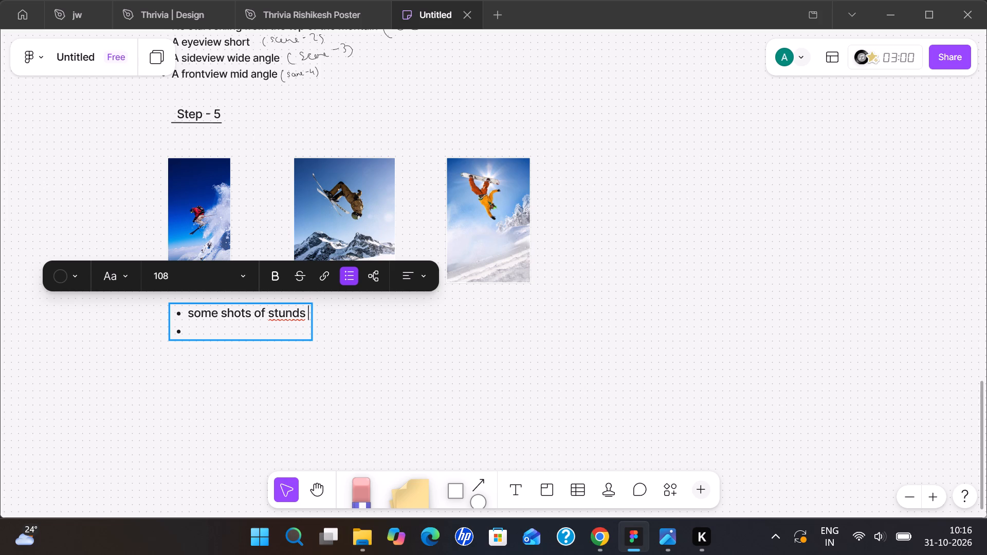
key("shift+parenleft")
type("scene")
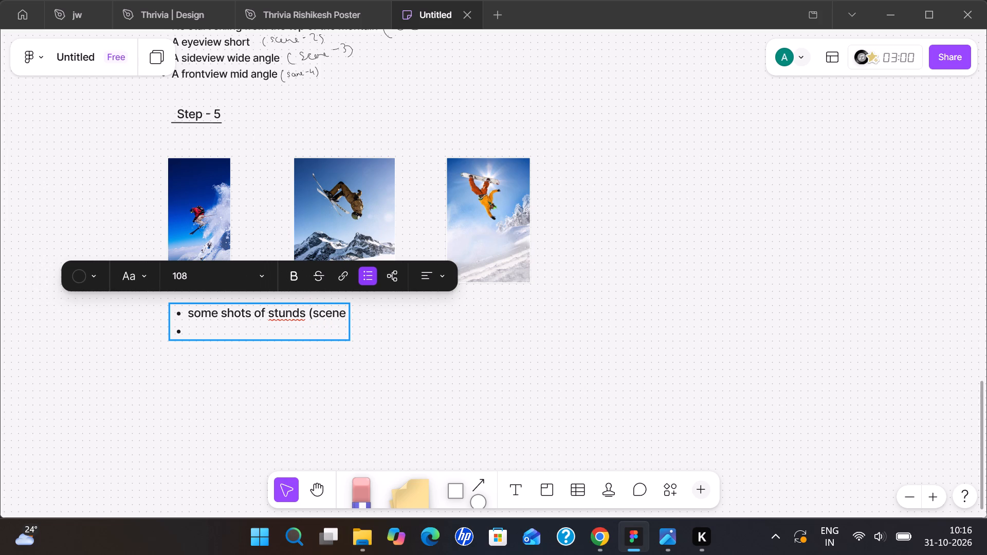
key("space")
type("-")
key("space")
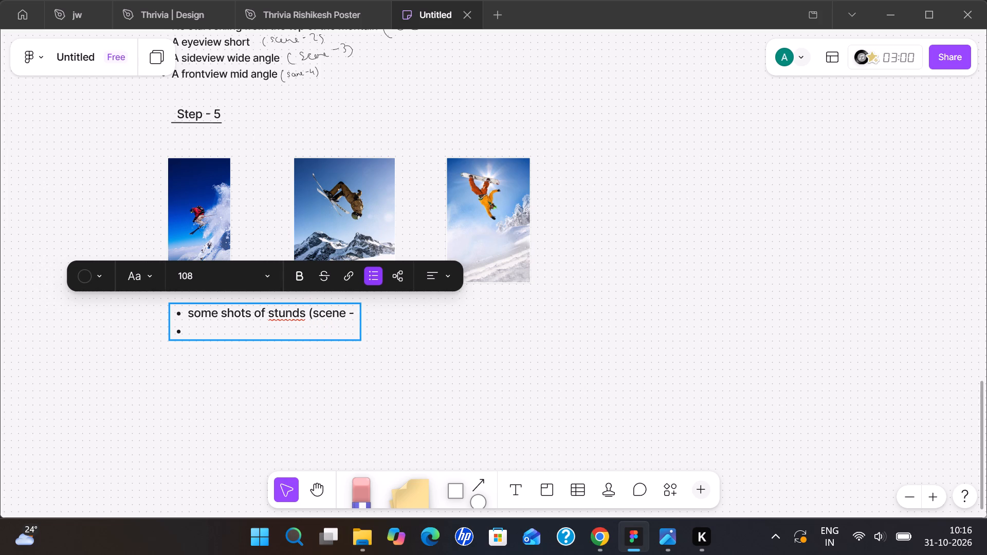
key("1")
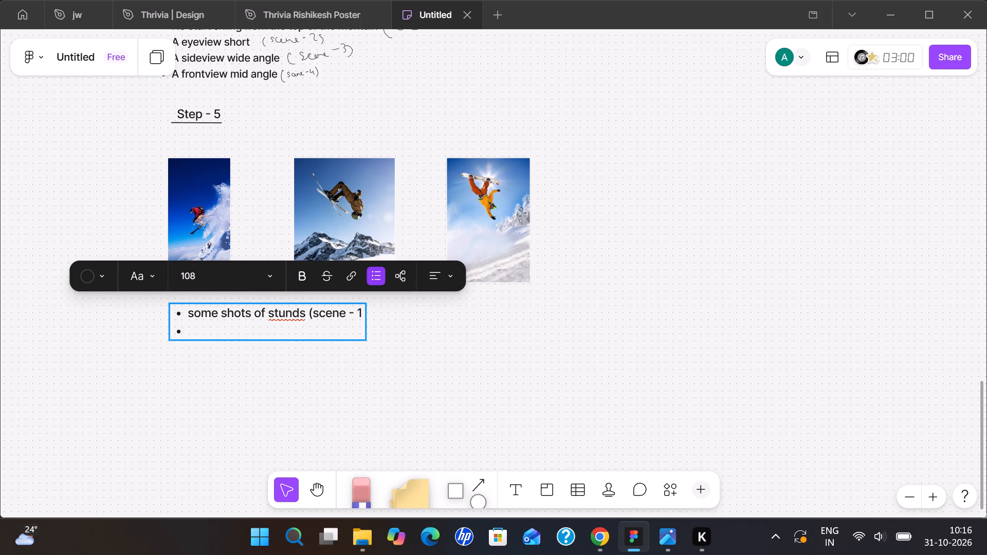
key("shift+parenright")
key("Down")
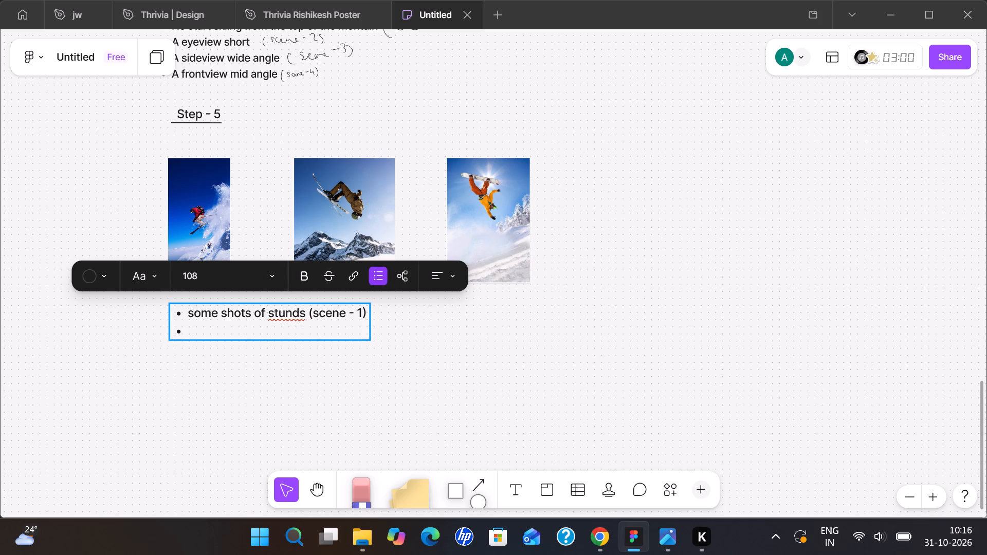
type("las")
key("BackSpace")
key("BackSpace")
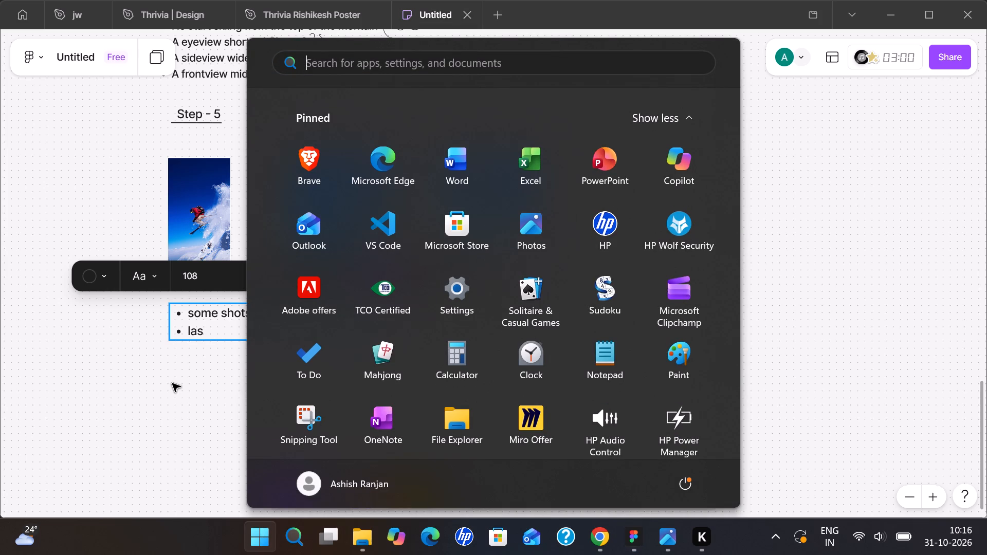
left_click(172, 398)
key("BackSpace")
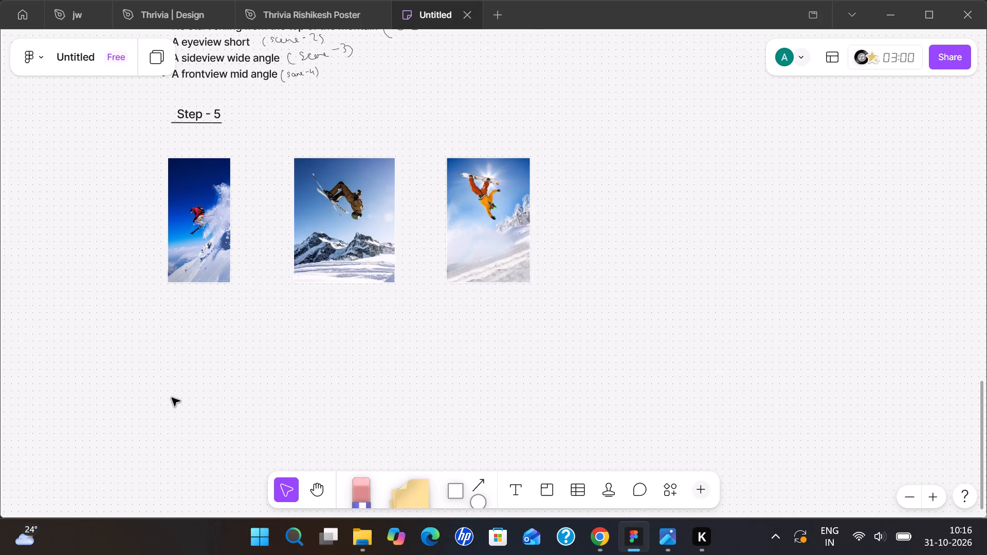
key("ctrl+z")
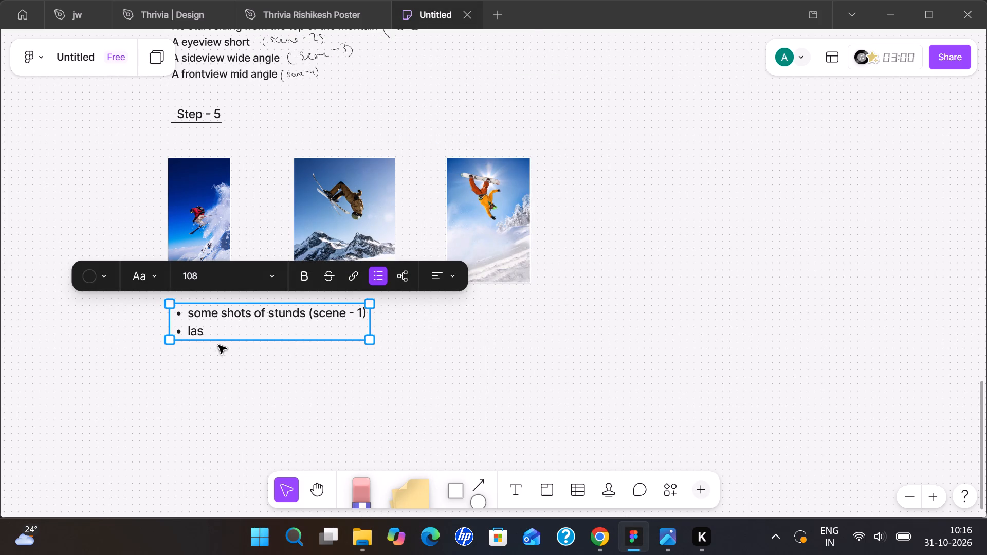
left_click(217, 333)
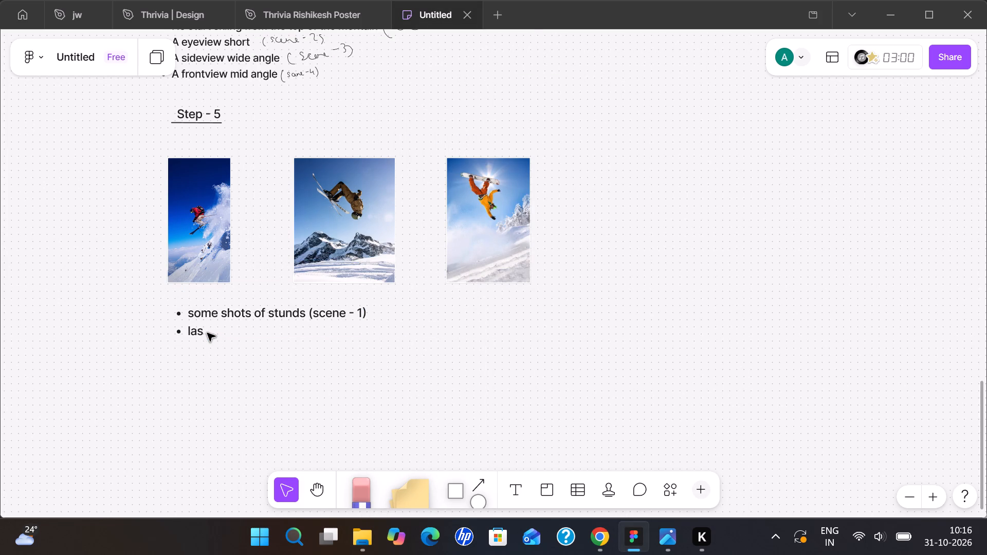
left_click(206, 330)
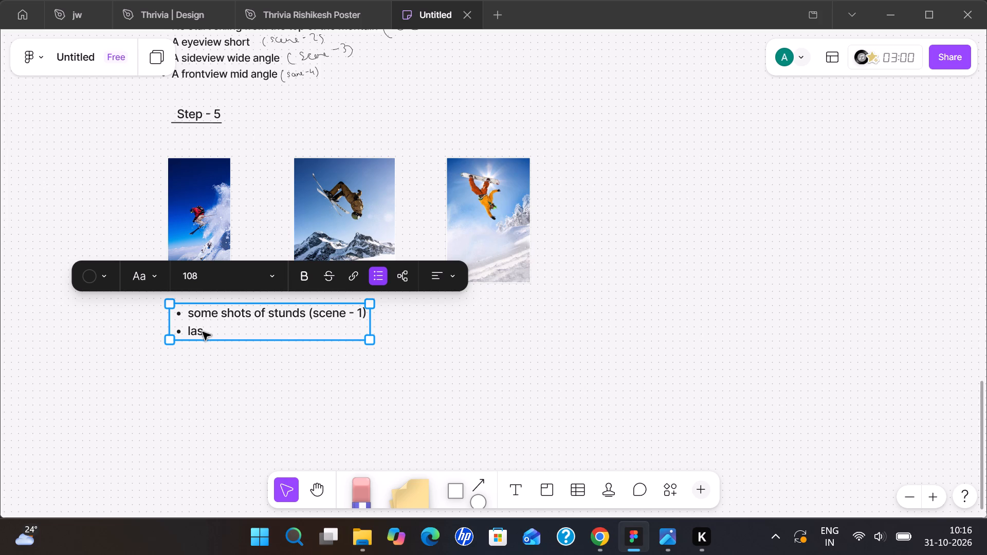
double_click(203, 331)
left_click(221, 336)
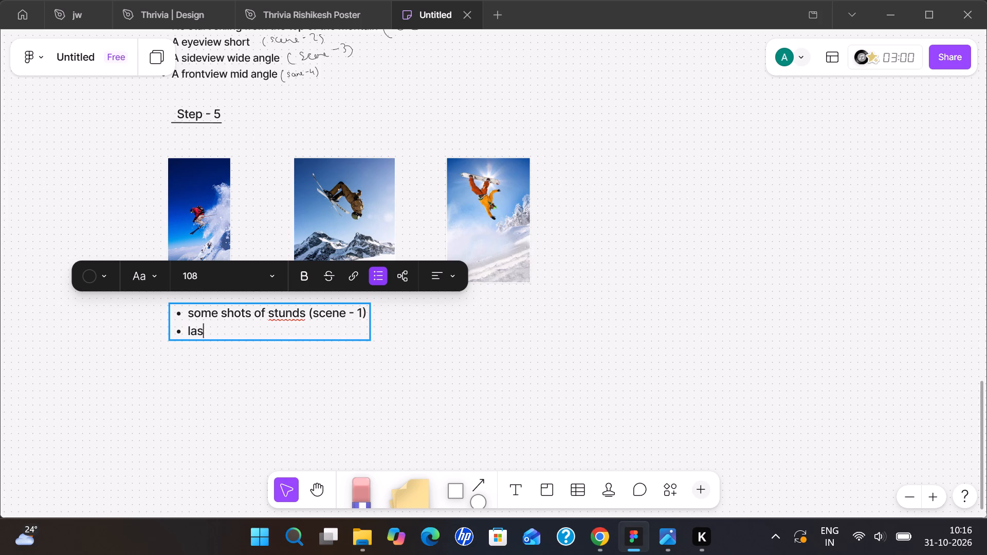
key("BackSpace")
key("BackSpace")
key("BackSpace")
Write "last shot in the sky" as the second bullet.
type("last")
key("space")
type("shot")
key("space")
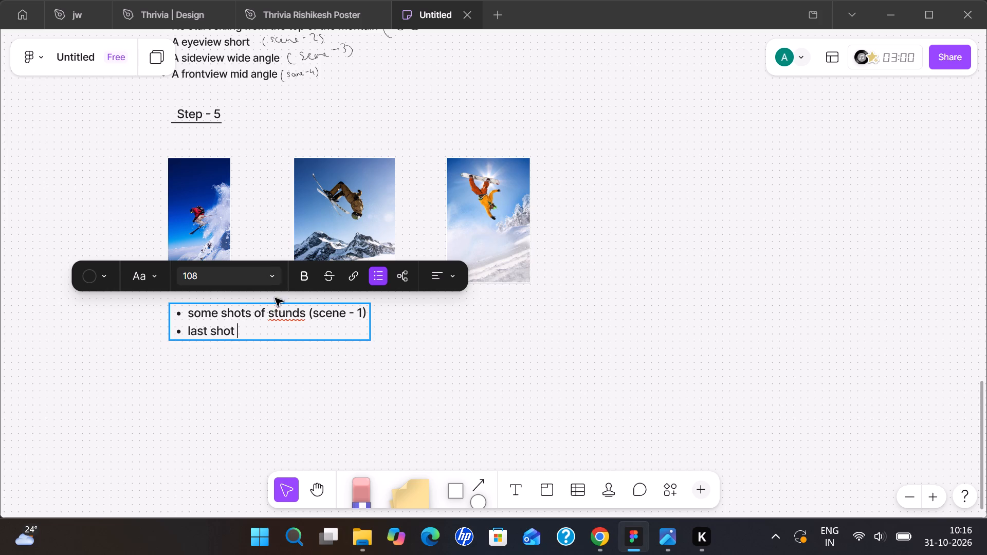
type("in the")
key("space")
type("sky")
key("space")
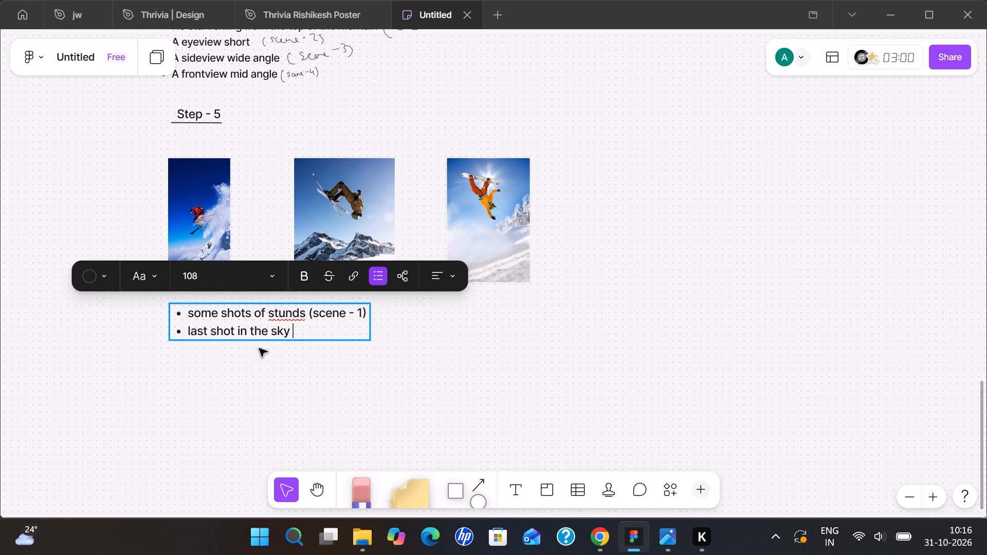
Insert "camera move towards" after "last shot" in the second bullet of the Step - 5 text.
key("Left")
key("Left")
key("Left")
key("Left")
key("Left")
key("Left")
key("Right")
key("Left")
key("Left")
key("Left")
key("Left")
key("Left")
key("Left")
key("Left")
key("space")
type("cm")
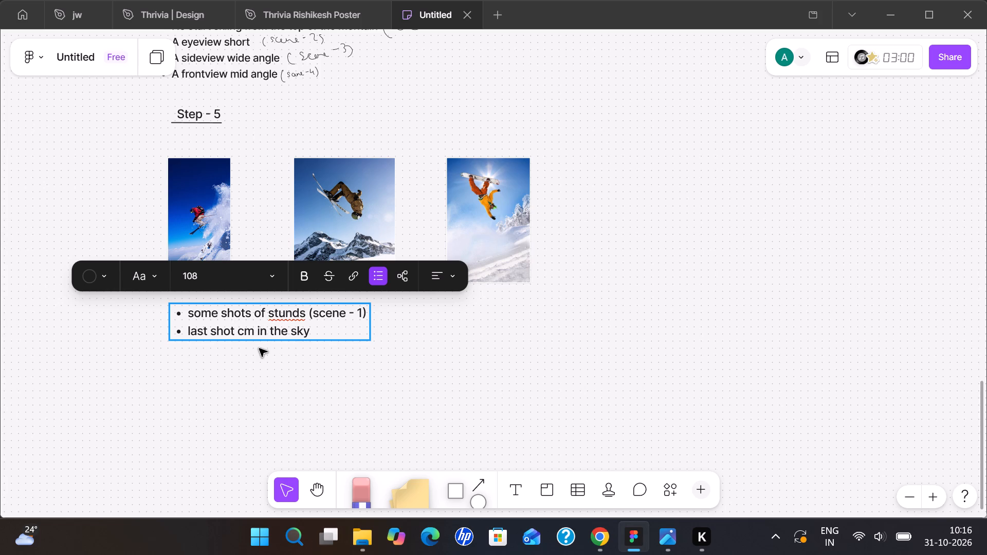
key("BackSpace")
type("amera")
key("space")
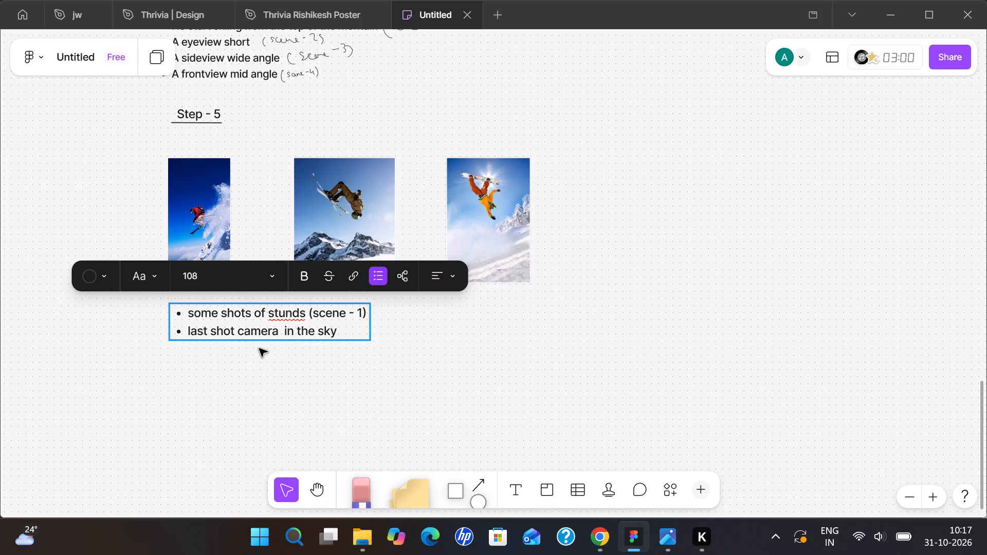
type("mo")
type("ve")
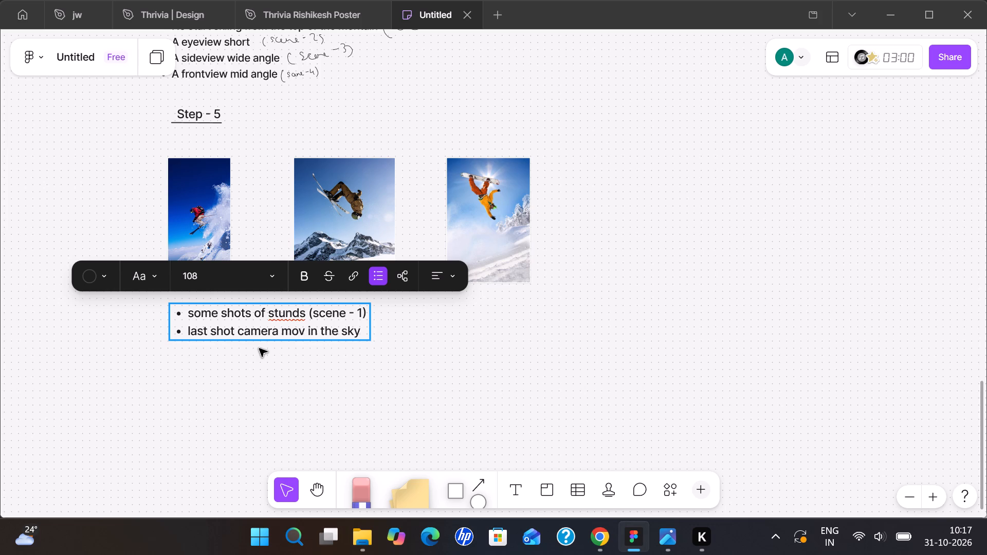
key("space")
type("towards")
key("space")
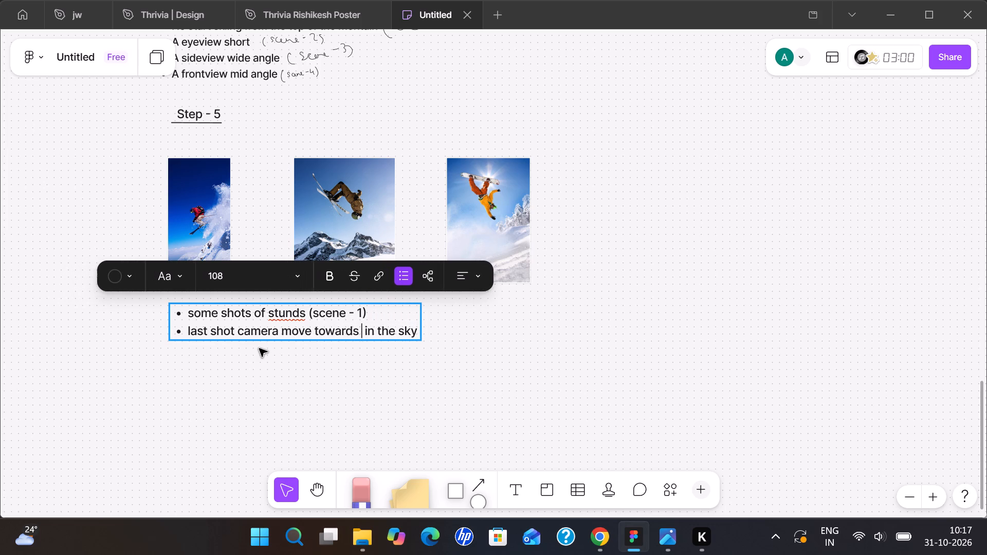
Remove the word "in" from the second bullet so it reads "last shot camera move towards the sky".
key("Right")
key("Right")
key("Right")
key("Right")
key("BackSpace")
key("BackSpace")
key("BackSpace")
key("BackSpace")
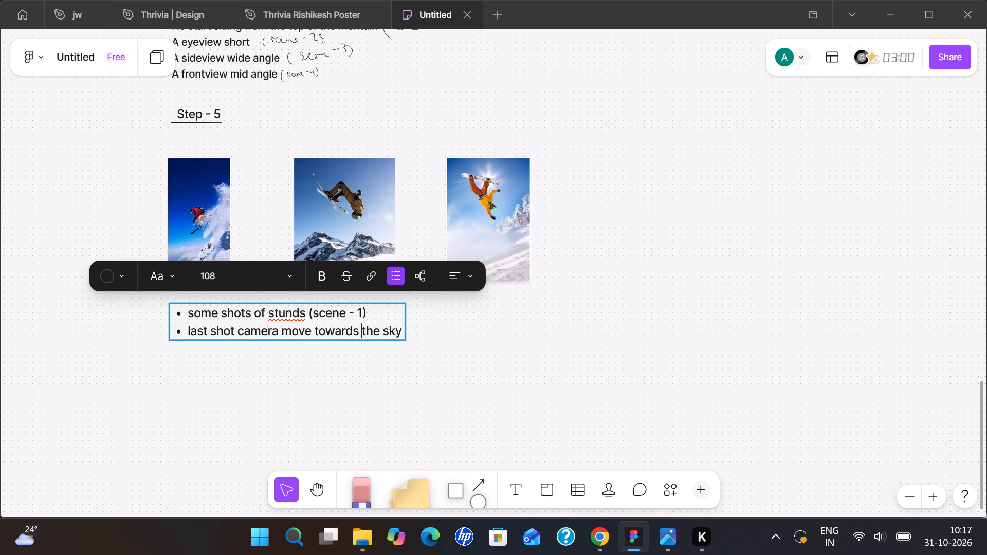
key("Right")
key("Right")
key("Right")
key("Right")
key("Left")
key("Left")
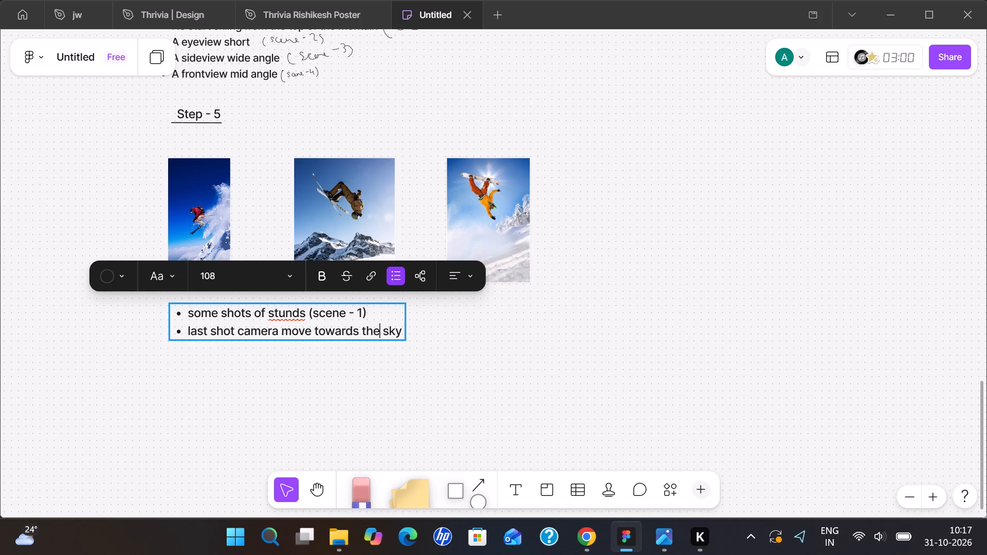
key("Left")
key("Left")
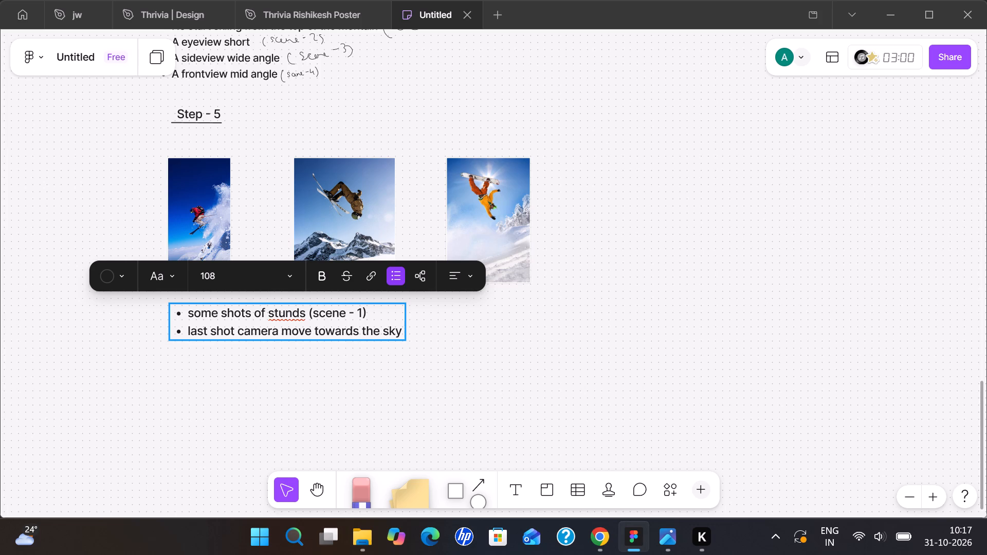
Add a third bullet below the sky shot line reading "And the it closed".
left_click(406, 337)
left_click(402, 331)
key("Return")
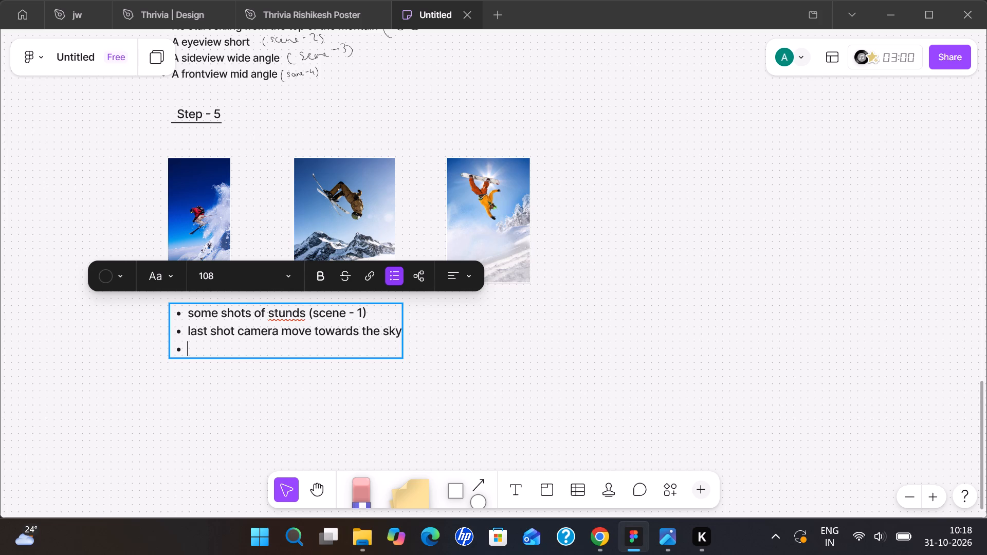
key("a")
key("BackSpace")
type("And")
key("space")
type("thew")
key("space")
key("BackSpace")
key("BackSpace")
key("space")
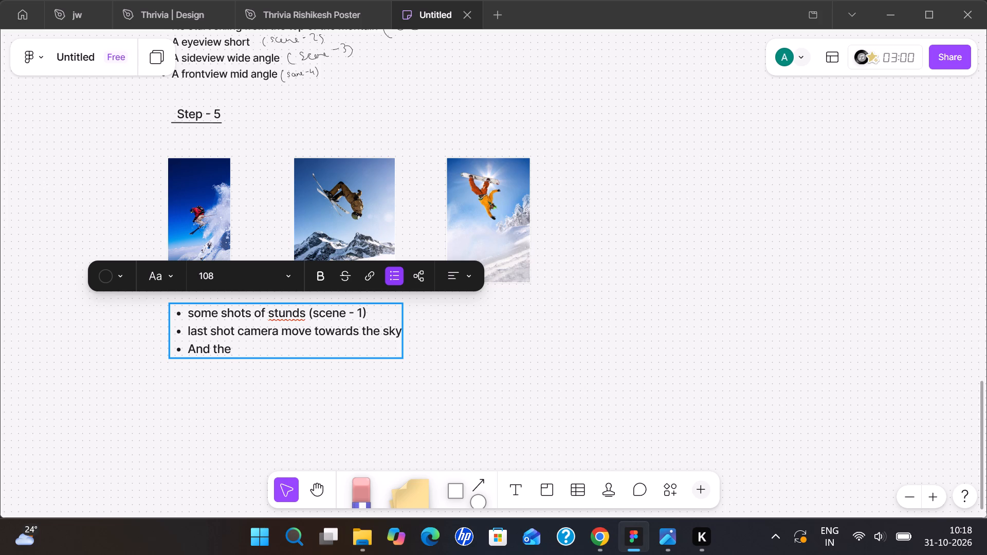
type("it")
key("space")
type("closed")
key("space")
Reword the third bullet as "And then it closed".
key("BackSpace")
key("BackSpace")
key("BackSpace")
key("BackSpace")
key("BackSpace")
key("BackSpace")
key("BackSpace")
key("BackSpace")
key("BackSpace")
key("BackSpace")
key("BackSpace")
key("BackSpace")
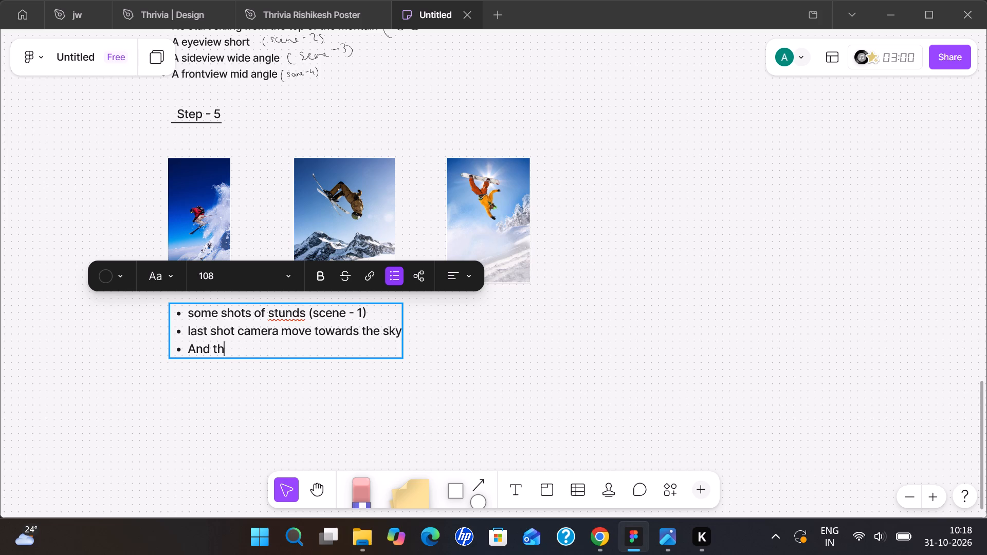
type("en the")
key("space")
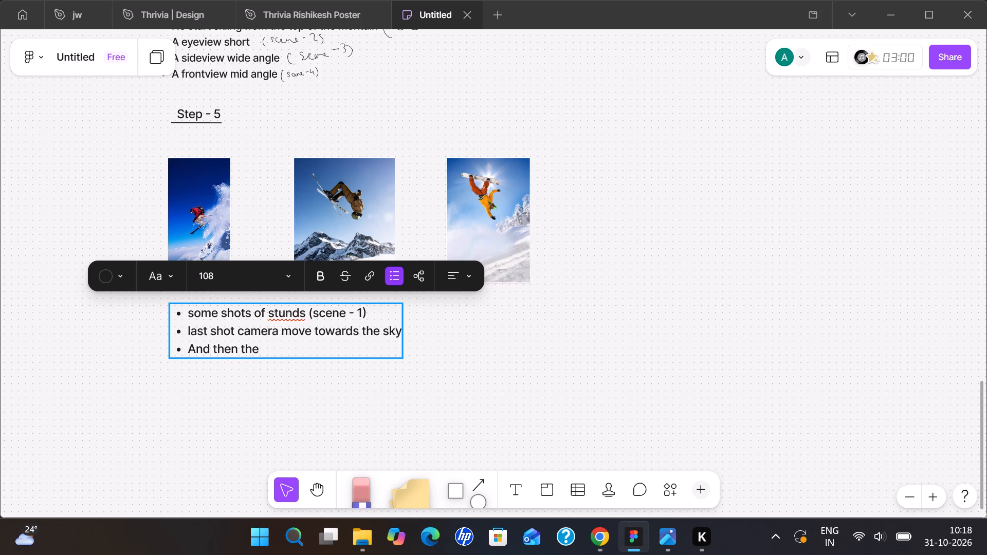
key("BackSpace")
key("BackSpace")
key("BackSpace")
key("BackSpace")
type("it close")
key("space")
key("BackSpace")
type("d")
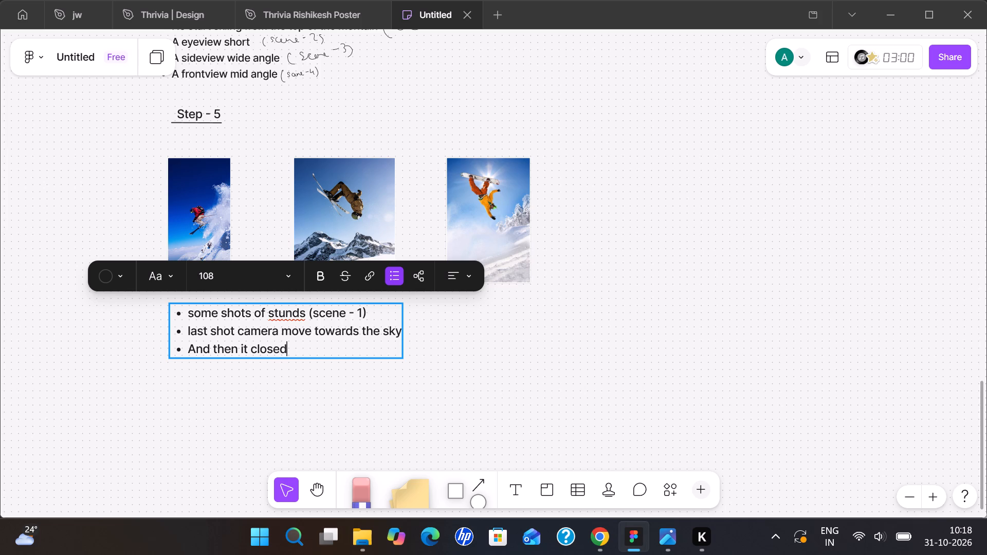
Complete the third bullet with "with blackout scene." and finish editing the Step - 5 text.
key("space")
type("with")
key("space")
type("blackout")
key("space")
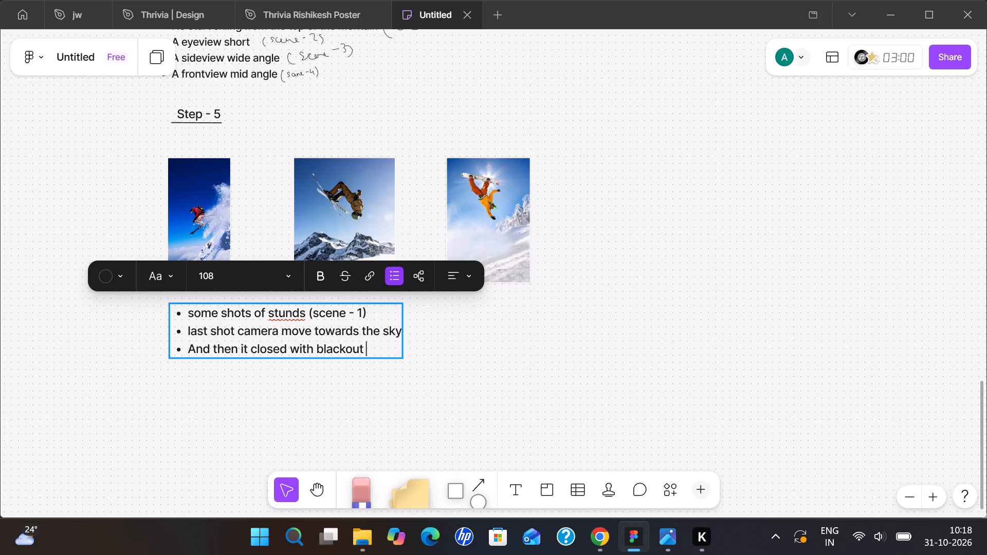
type("scene")
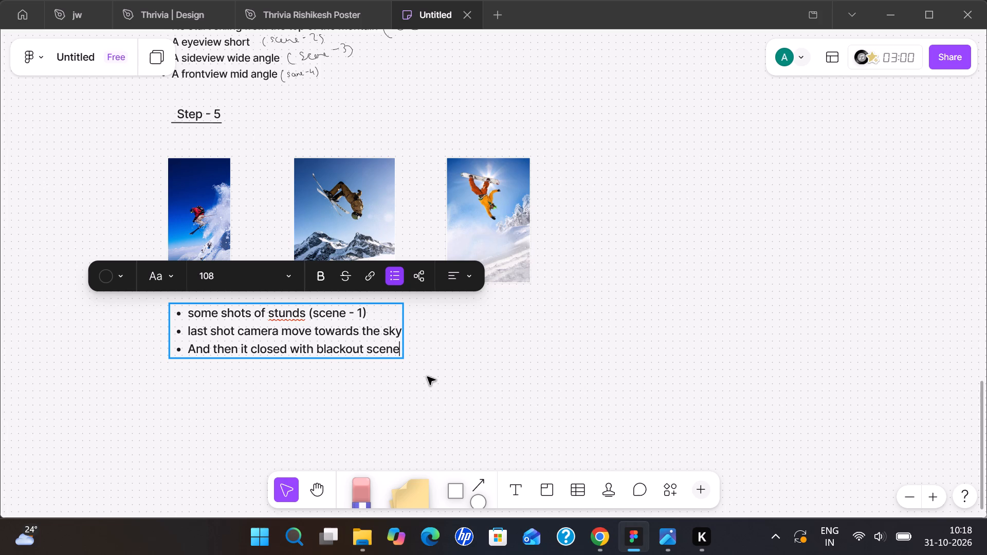
key("period")
left_click(471, 393)
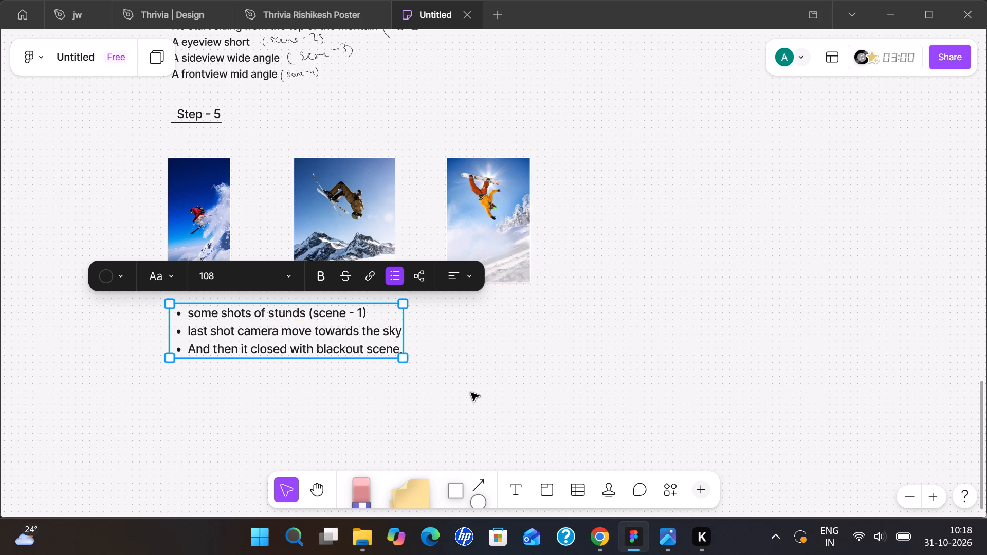
left_click(471, 393)
Review the storyboard from the Step - 5 notes back up to the MONSTER AD title and its first steps.
scroll(471, 393, "down", 1)
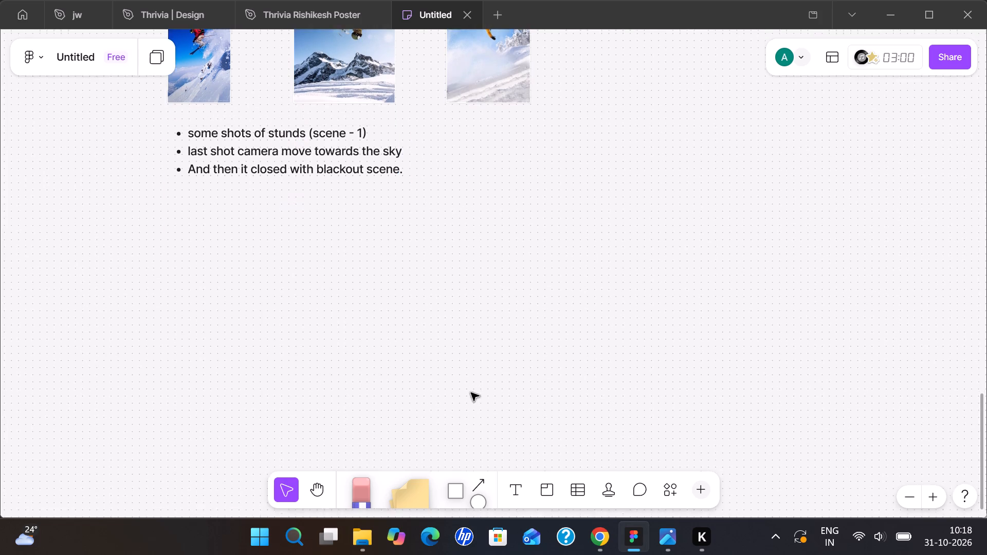
scroll(471, 393, "up", 1)
scroll(480, 442, "up", 2)
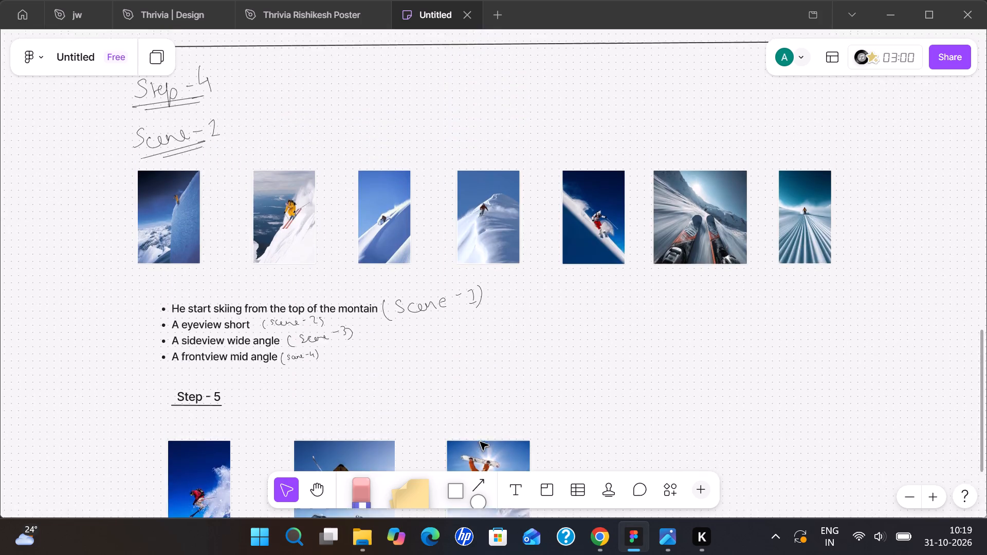
scroll(480, 442, "up", 4)
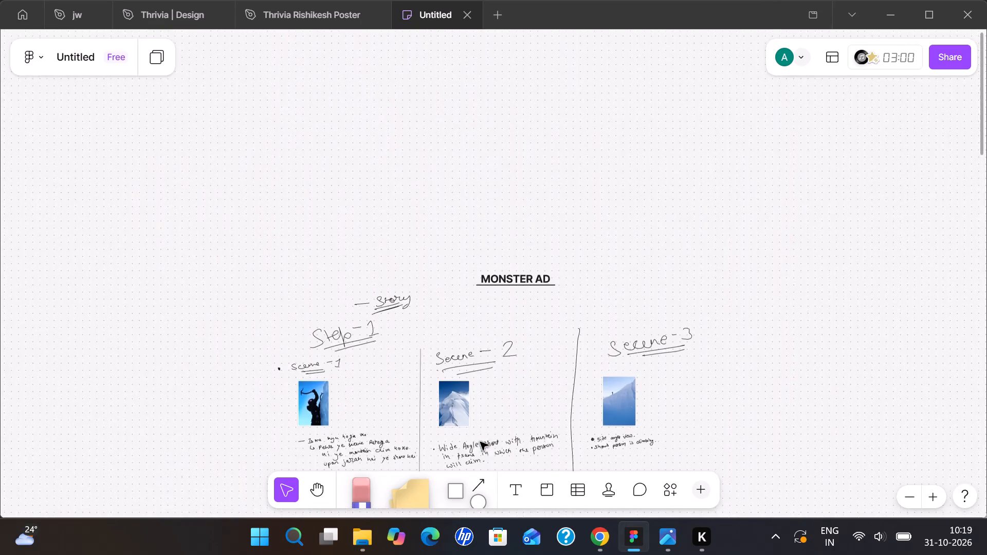
scroll(480, 442, "up", 2)
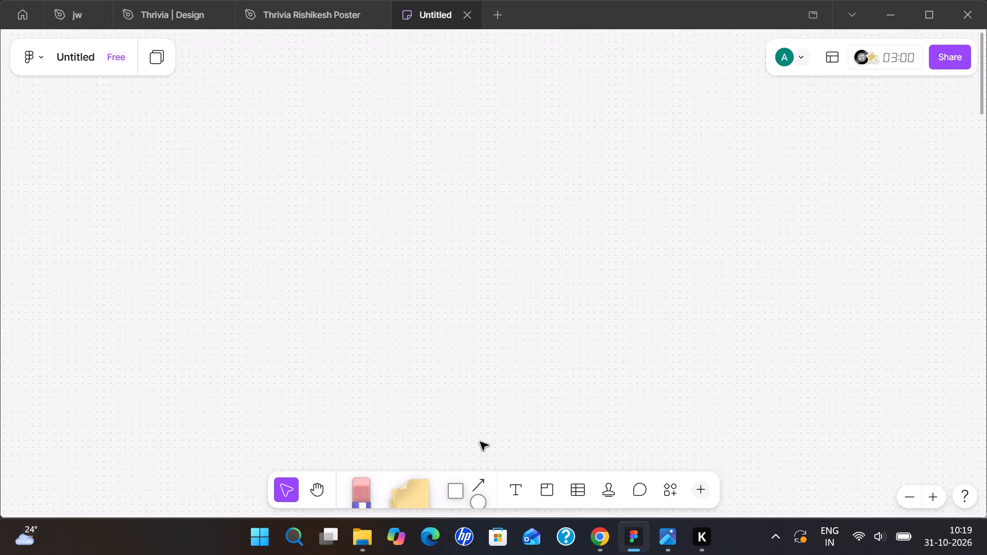
scroll(480, 442, "down", 2)
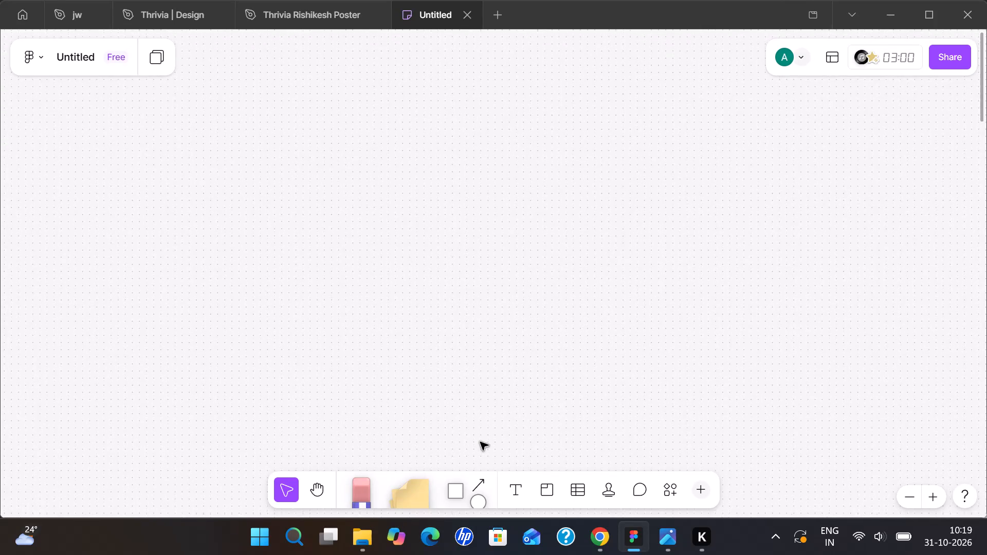
scroll(480, 442, "down", 1)
scroll(480, 442, "up", 3)
scroll(480, 442, "down", 2)
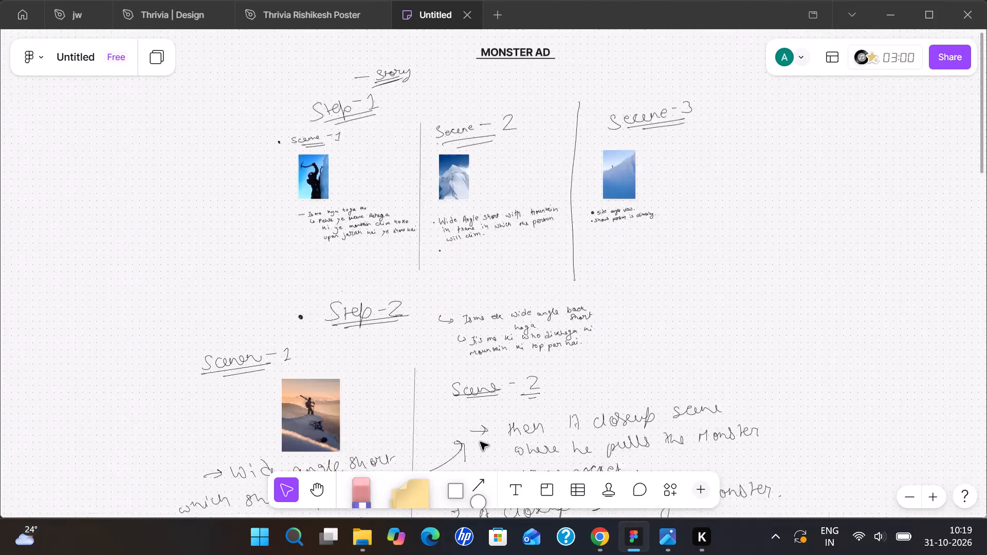
Review the Step-1 and Step-2 scenes beneath the MONSTER AD title, including their images and handwritten shot notes.
scroll(480, 442, "down", 1)
scroll(480, 442, "up", 3)
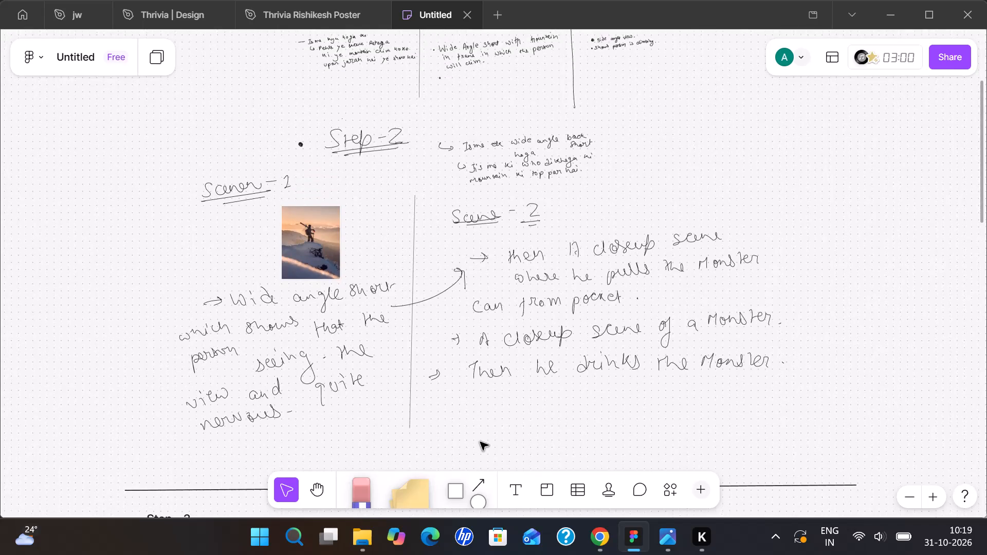
scroll(480, 442, "down", 2)
scroll(480, 442, "up", 1)
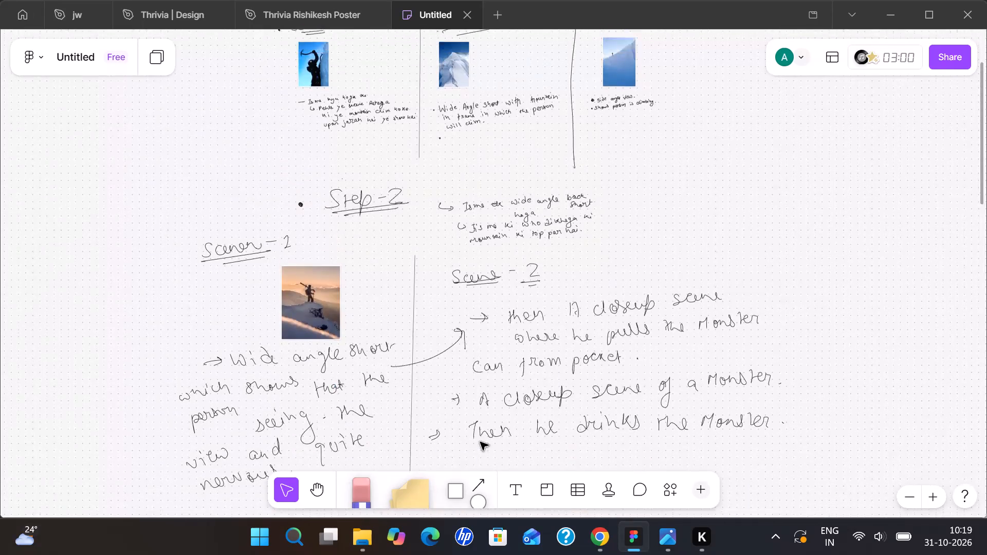
scroll(480, 442, "up", 1)
scroll(480, 442, "down", 2)
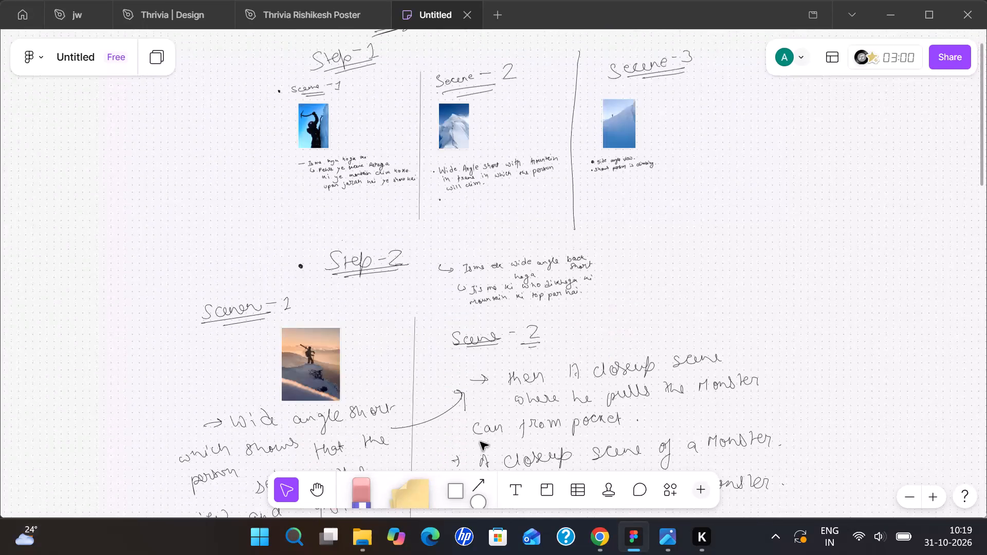
scroll(480, 442, "up", 1)
scroll(480, 442, "down", 1)
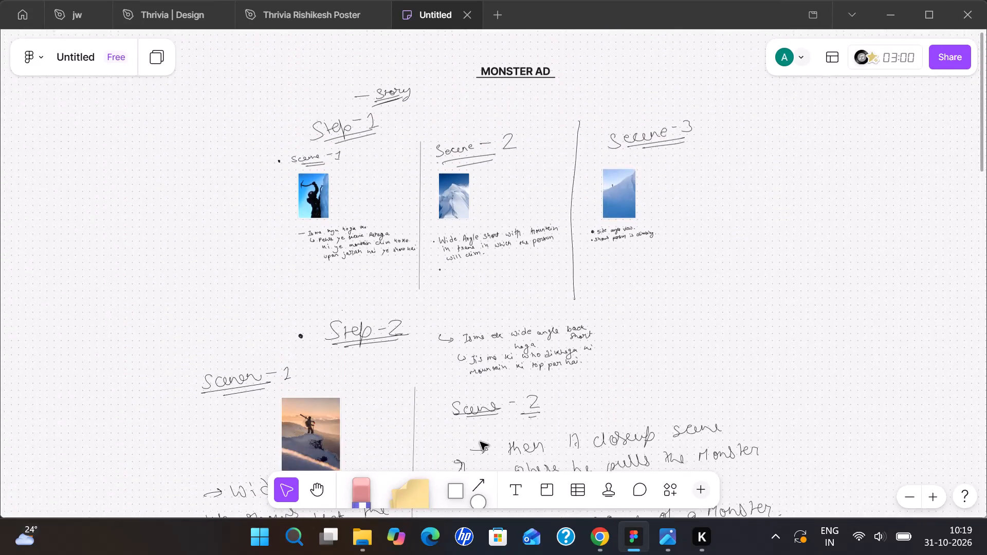
Review the lower storyboard, from the Step - 5 stunt shots back up through Step-4 to the Monster drink shot descriptions.
scroll(480, 442, "down", 3)
scroll(480, 442, "up", 1)
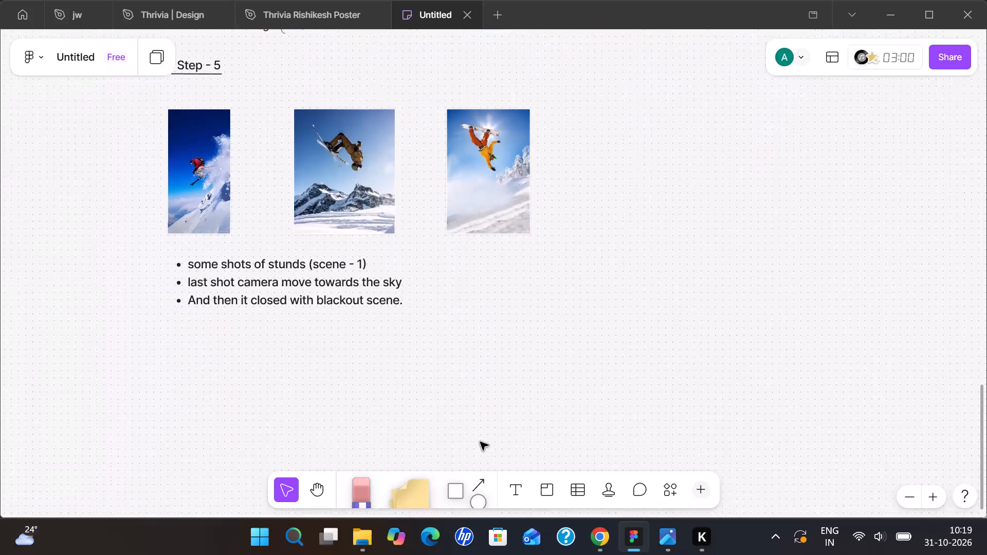
scroll(480, 442, "up", 1)
scroll(480, 442, "down", 1)
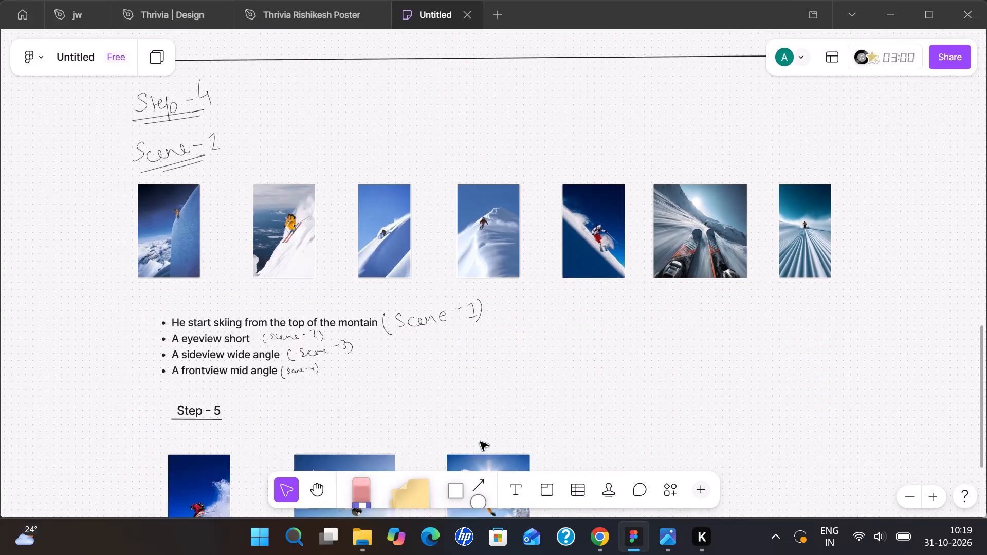
scroll(480, 442, "down", 1)
scroll(480, 442, "up", 2)
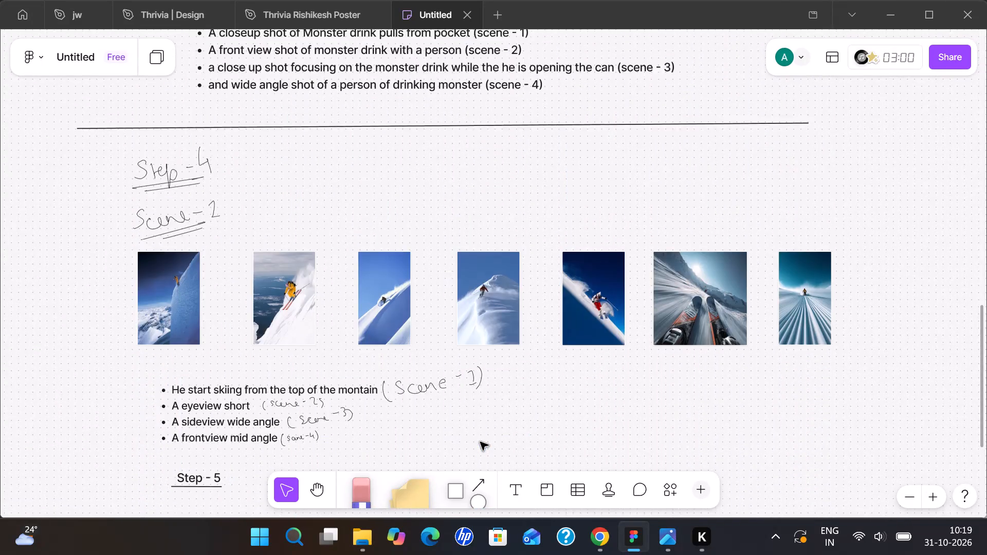
scroll(480, 442, "up", 1)
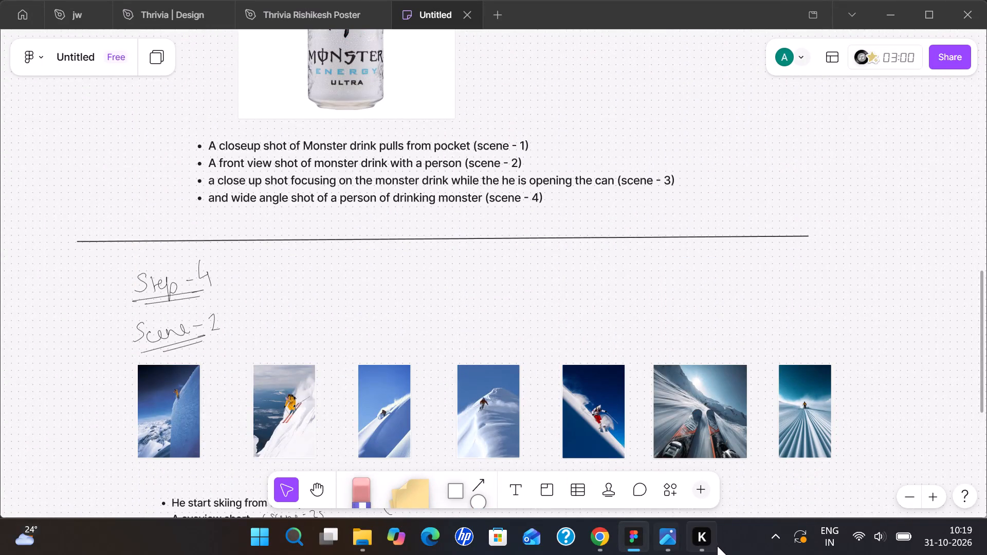
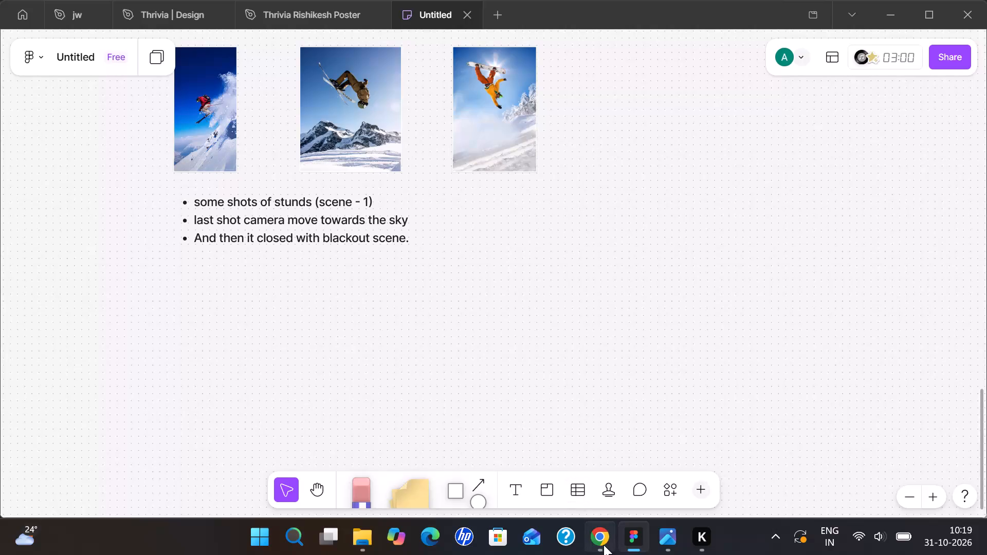
Switch to Pinterest in Chrome, browse the home feed, and open the pin of the snowboarder in a red jacket jumping against a blue sky.
left_click(604, 545)
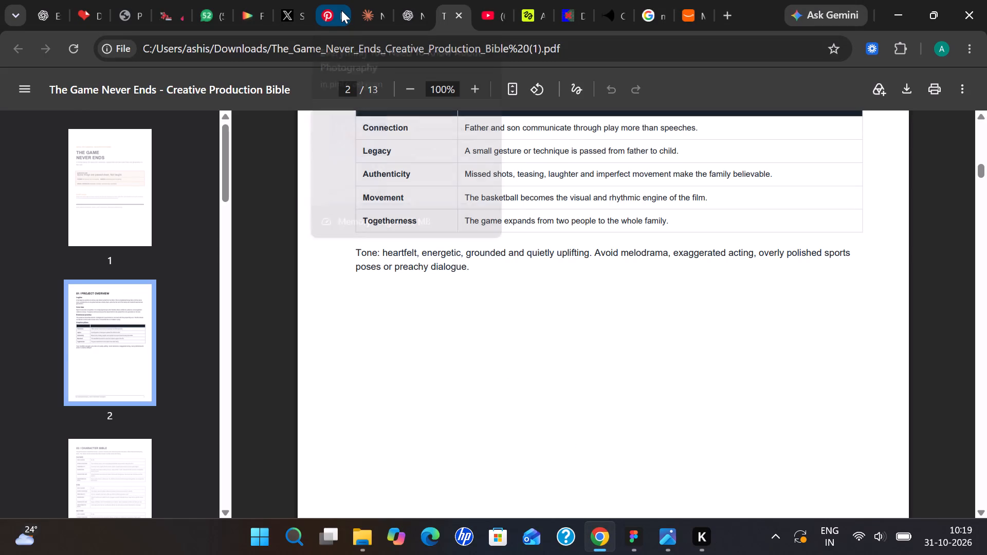
left_click(341, 10)
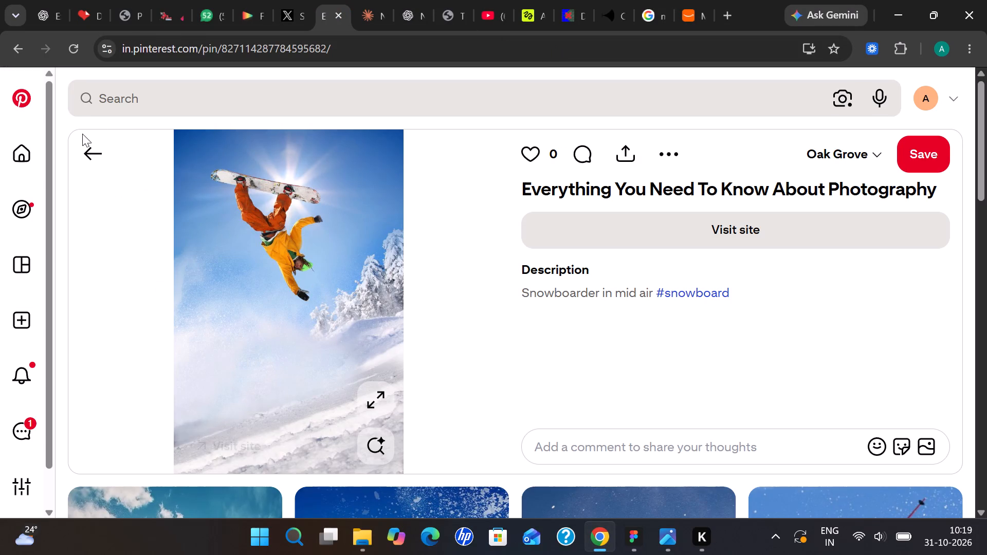
left_click(94, 154)
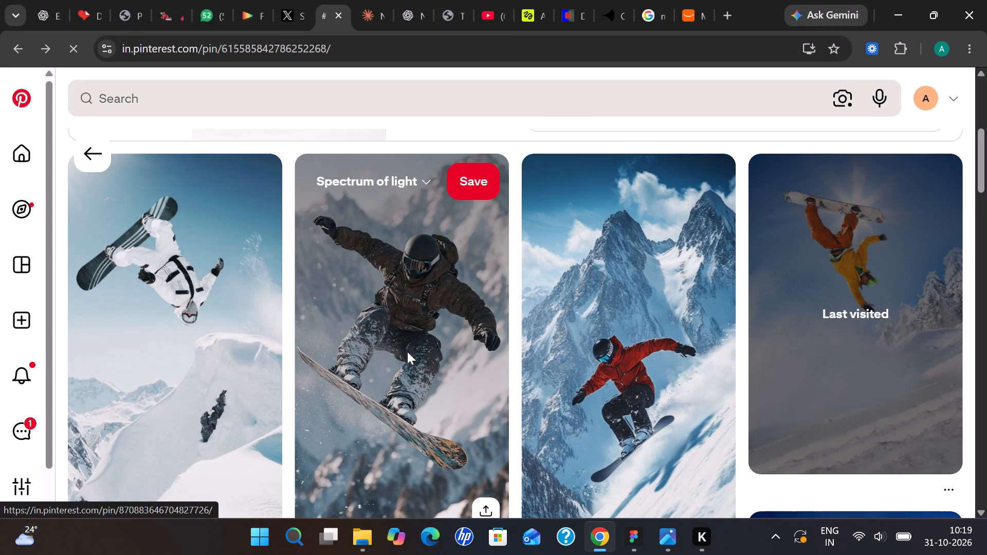
scroll(407, 351, "down", 5)
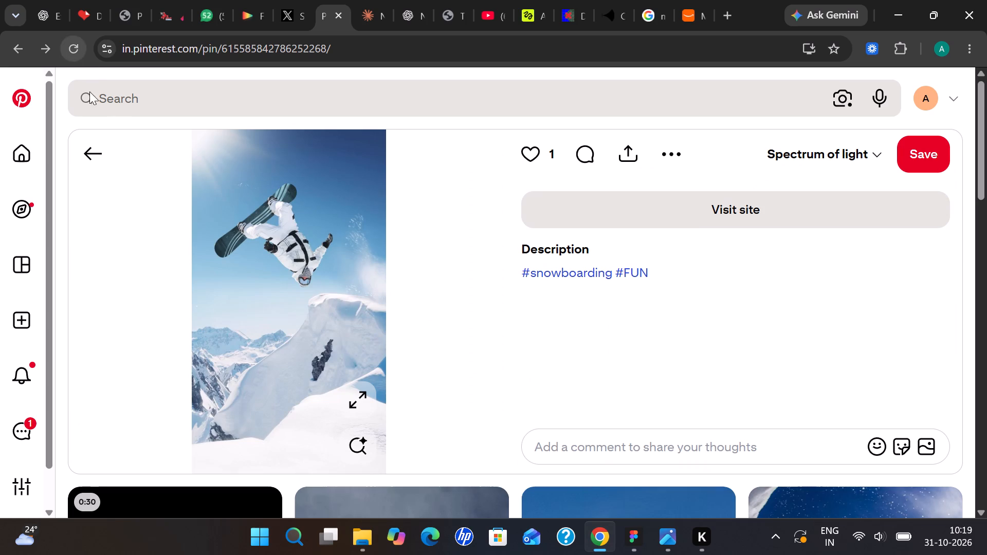
left_click(96, 140)
scroll(267, 452, "down", 1)
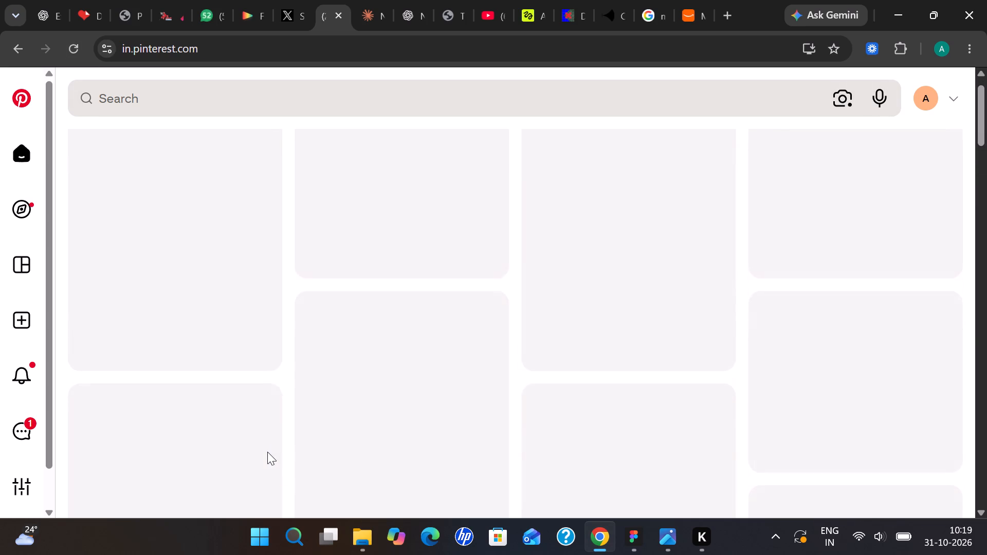
scroll(267, 452, "down", 1)
scroll(267, 452, "up", 2)
scroll(267, 452, "down", 2)
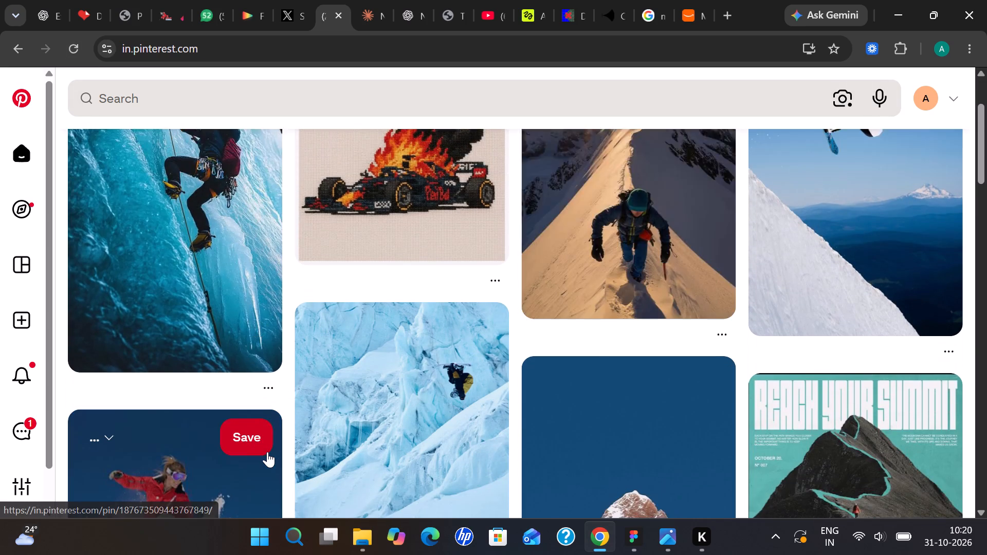
scroll(267, 452, "down", 2)
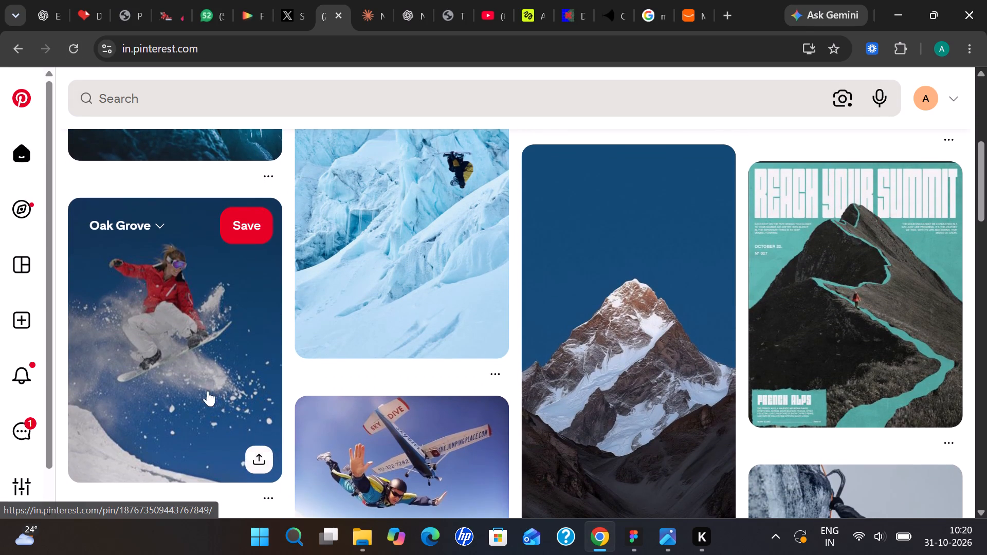
left_click(195, 369)
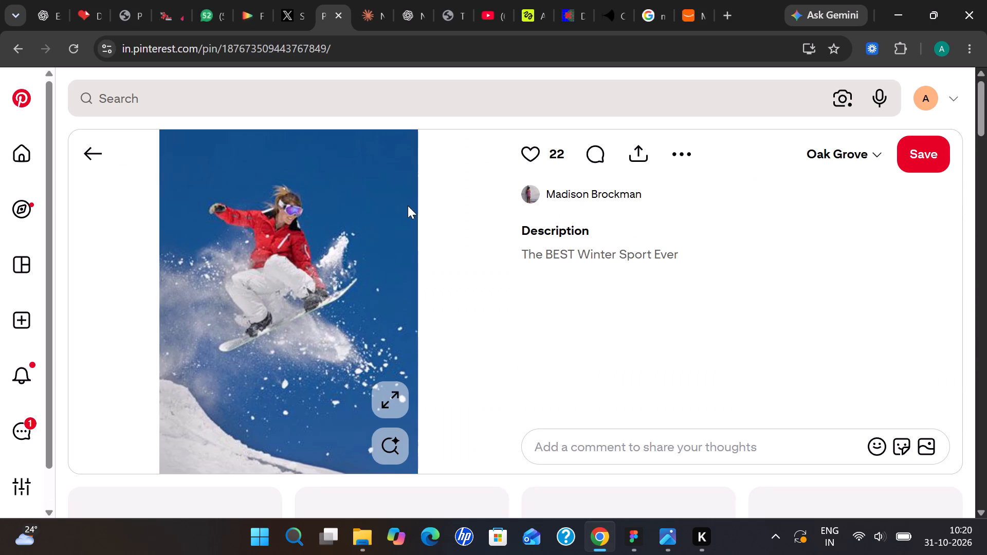
Save the red-jacket snowboarder pin to the monster ad board.
left_click(846, 162)
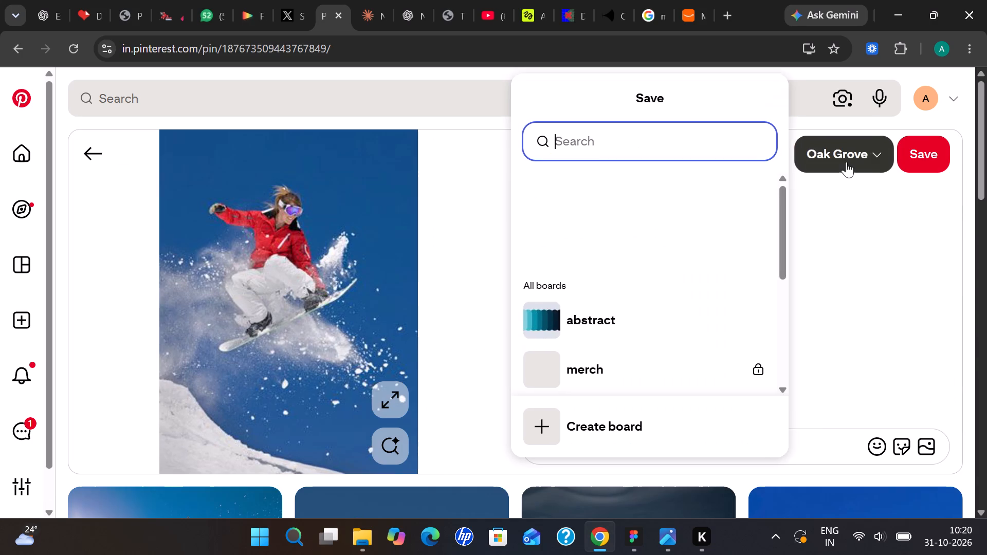
left_click(721, 224)
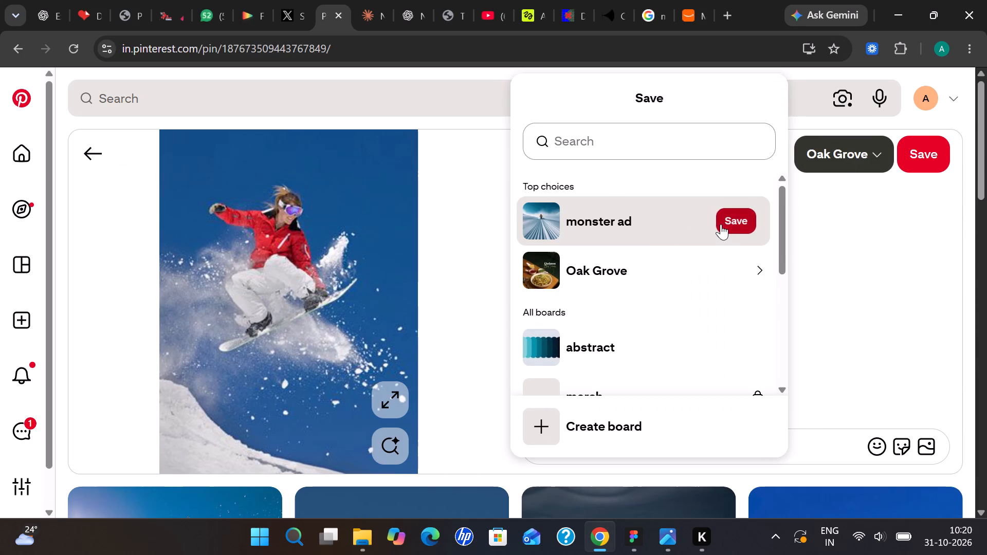
Bring the red-jacket snowboarder image from Pinterest into the Figma storyboard, beside the third Step - 5 picture.
left_click_drag(349, 272, 655, 554)
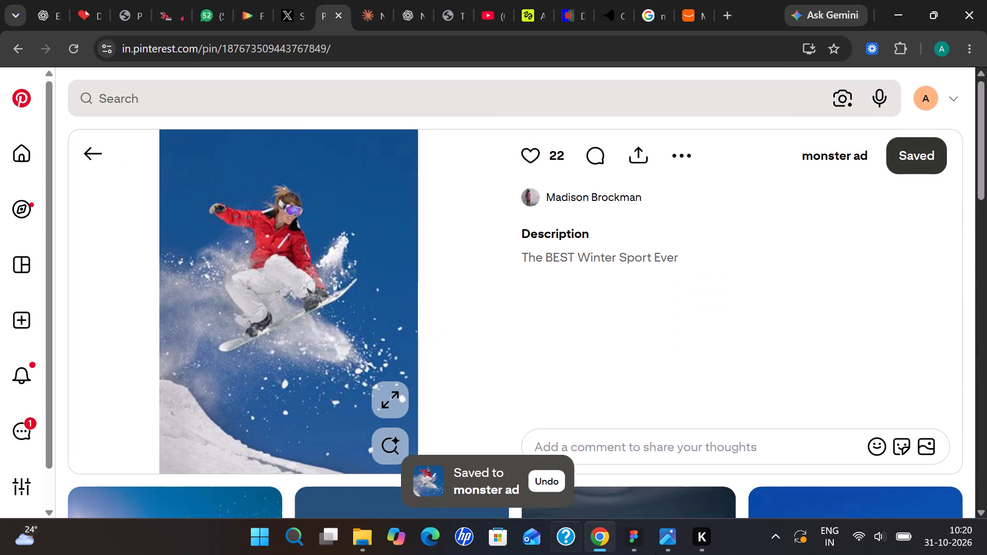
left_click_drag(655, 554, 614, 538)
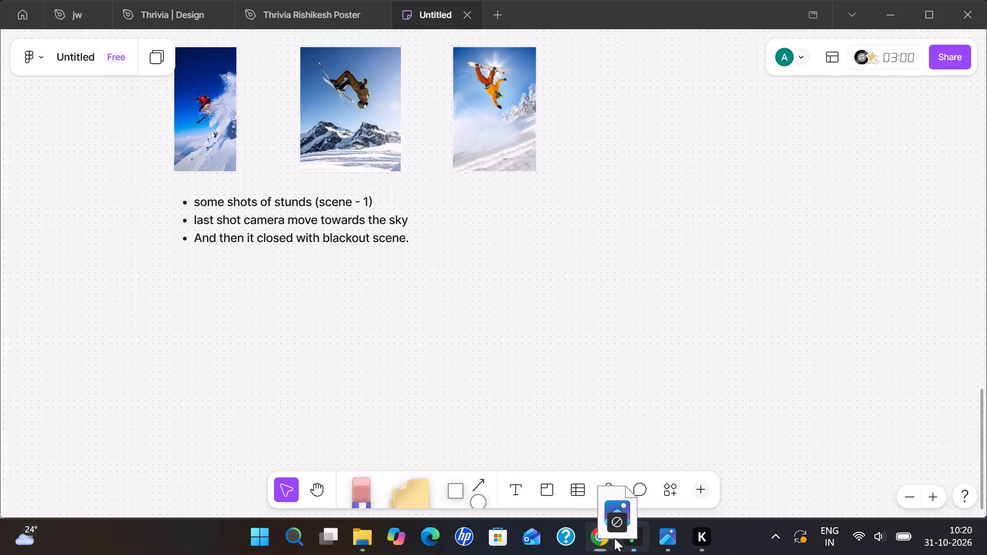
left_click_drag(614, 538, 659, 101)
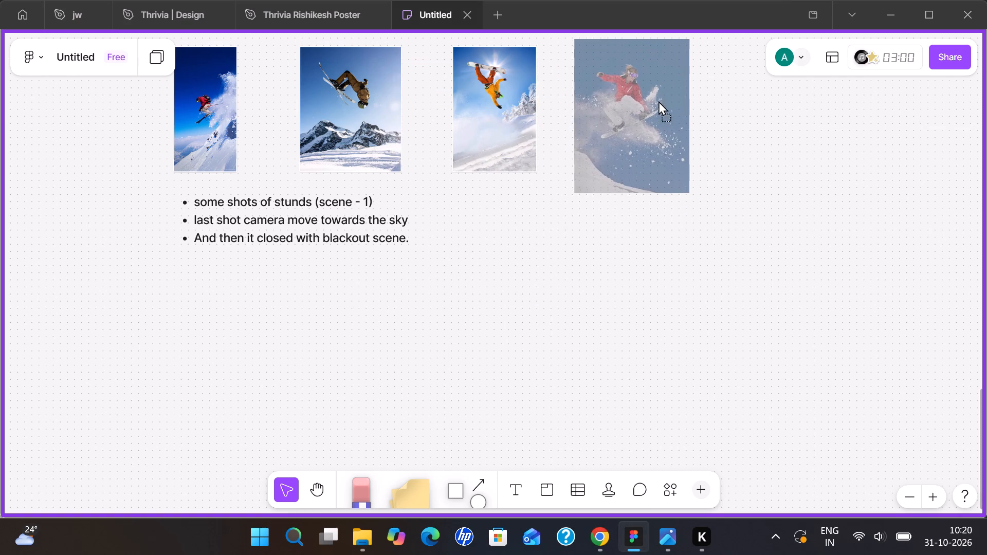
left_click_drag(659, 101, 666, 121)
Align the new snowboarder image with the Step - 5 picture row and enlarge it to match the other pictures' height.
scroll(586, 218, "up", 1)
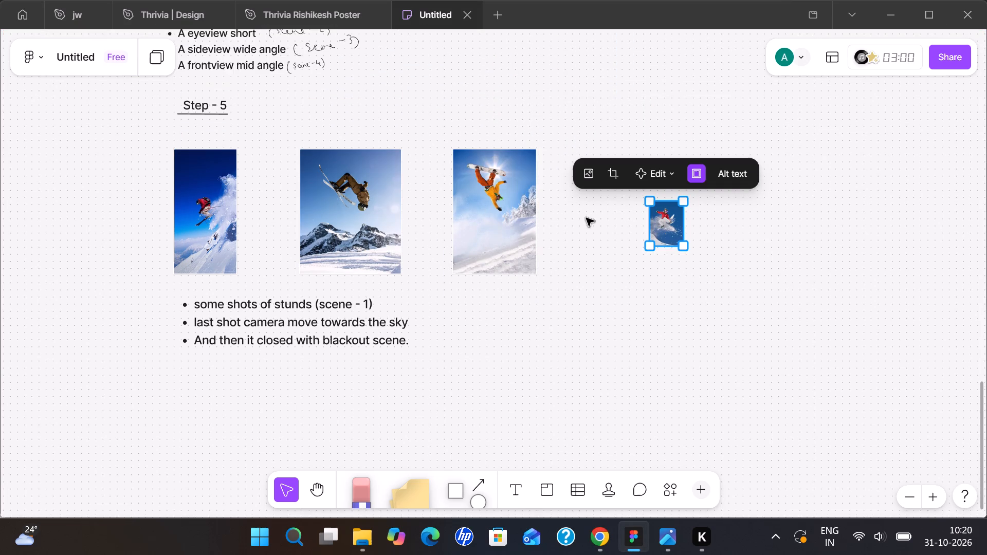
scroll(586, 218, "up", 1)
left_click_drag(667, 227, 604, 261)
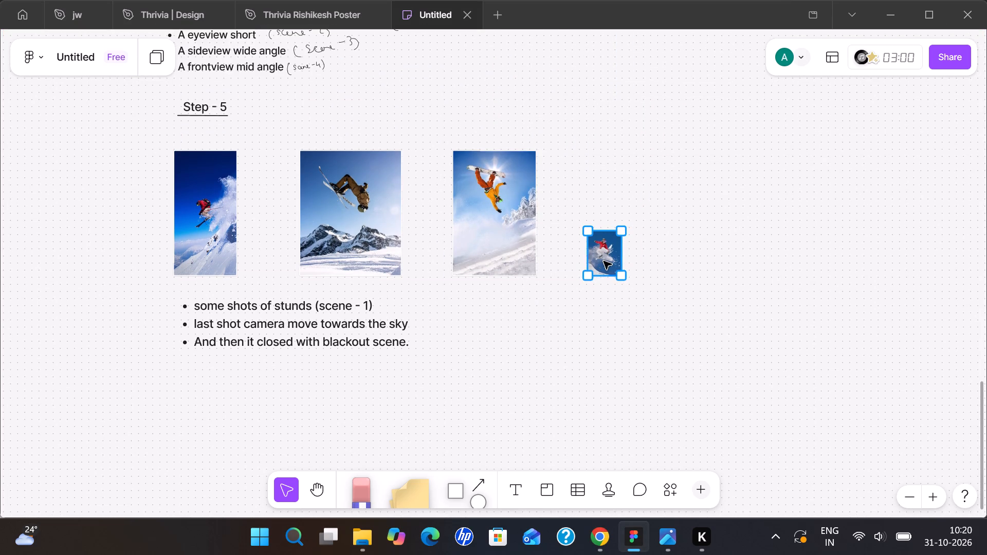
left_click_drag(604, 261, 638, 259)
left_click_drag(636, 229, 637, 185)
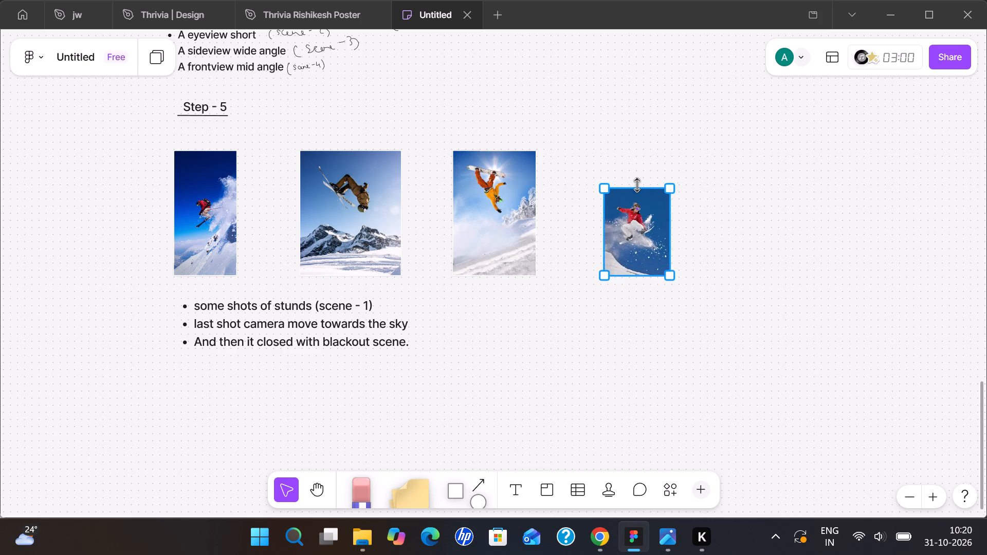
left_click_drag(637, 185, 643, 150)
left_click(798, 335)
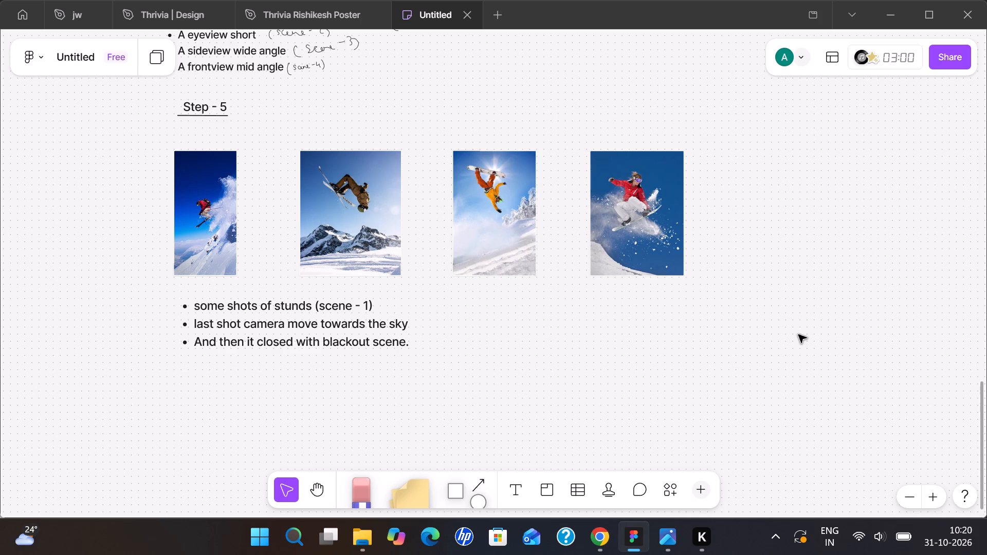
Review the lower storyboard between the Step - 5 stunt shots, the Step-4 skiing pictures and the Monster drink shot descriptions.
scroll(798, 335, "down", 1)
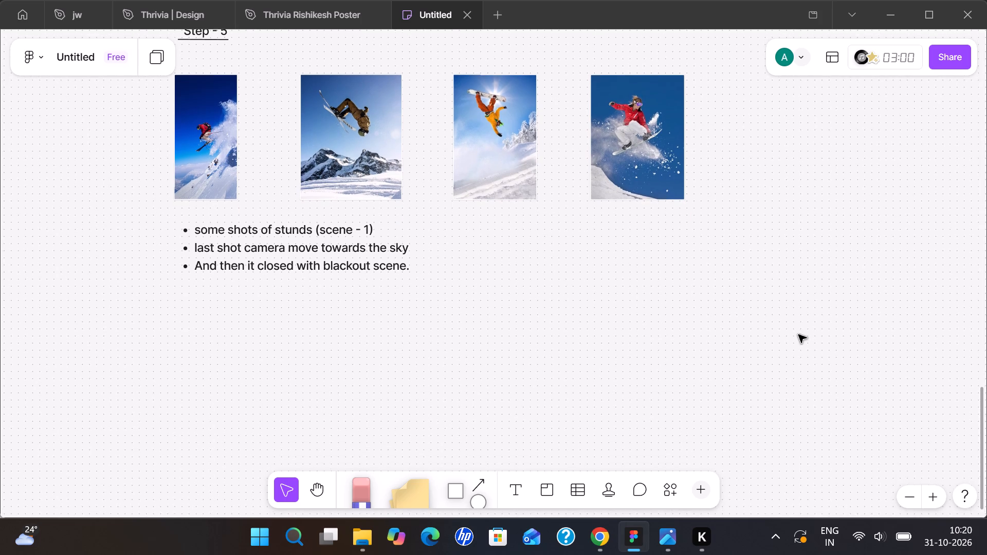
scroll(798, 335, "up", 3)
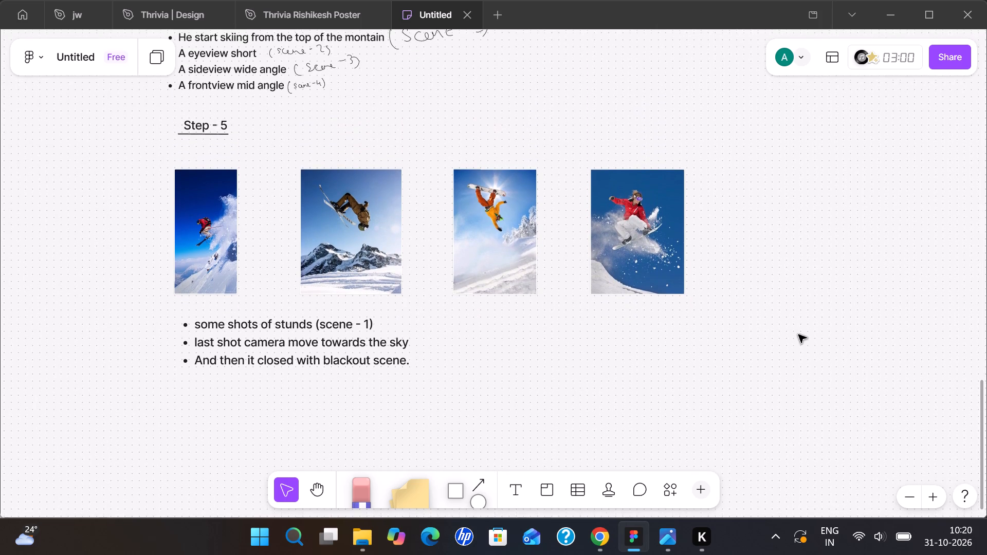
scroll(798, 335, "up", 1)
scroll(798, 335, "down", 1)
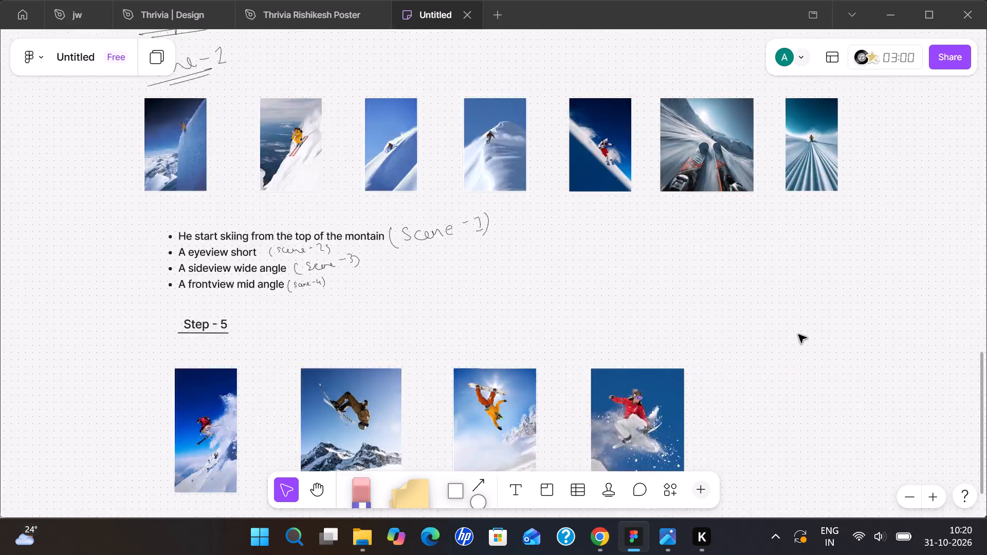
scroll(798, 335, "up", 4)
scroll(798, 335, "down", 3)
scroll(798, 335, "up", 1)
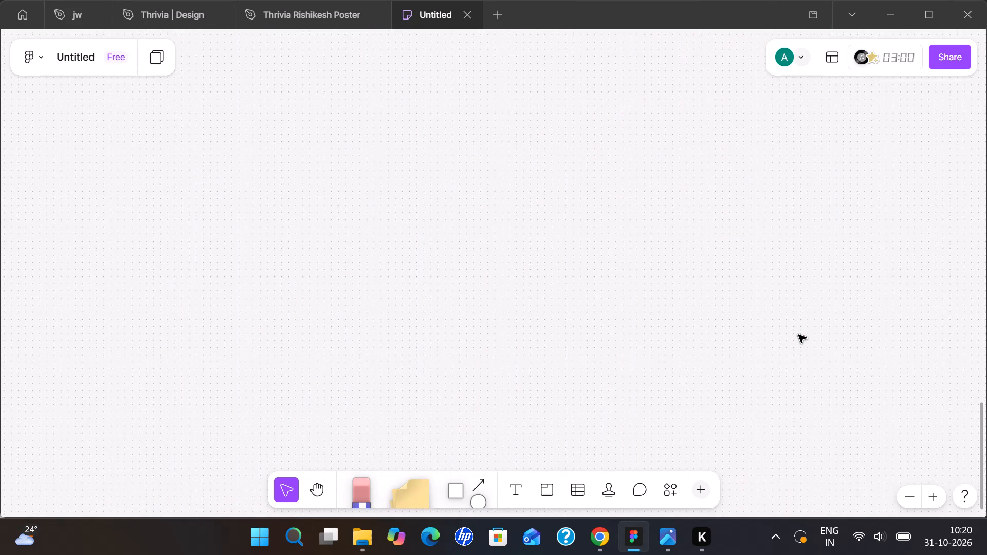
scroll(798, 335, "up", 3)
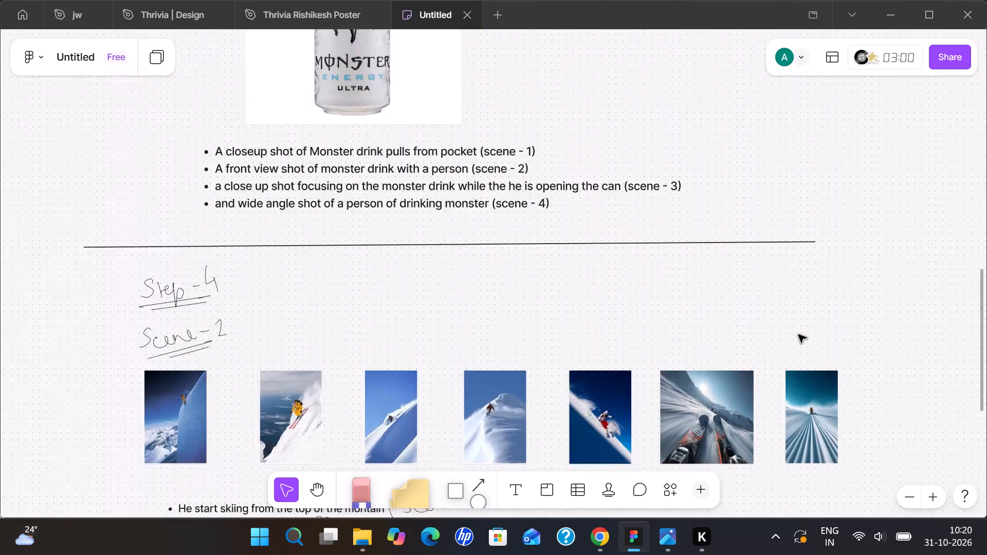
scroll(798, 335, "up", 3)
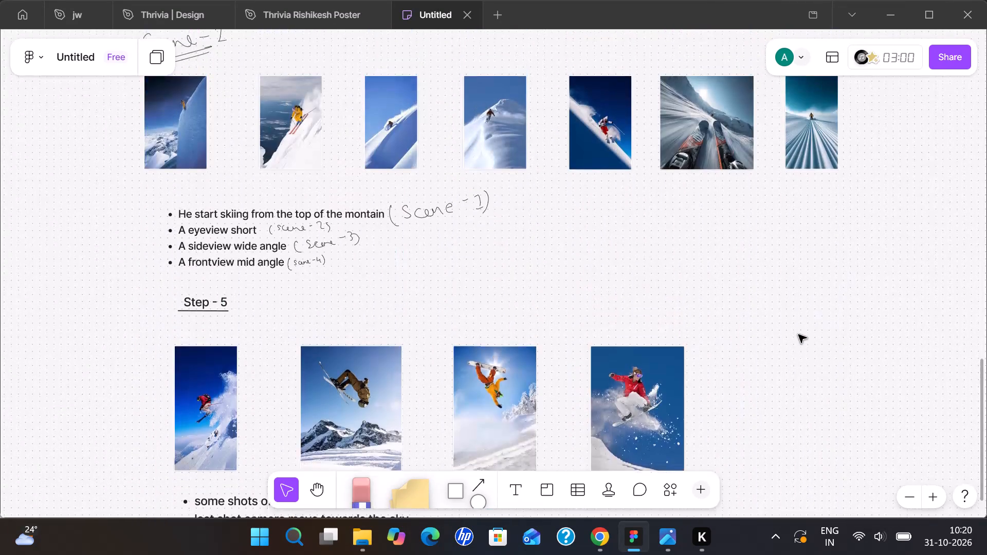
scroll(798, 335, "down", 1)
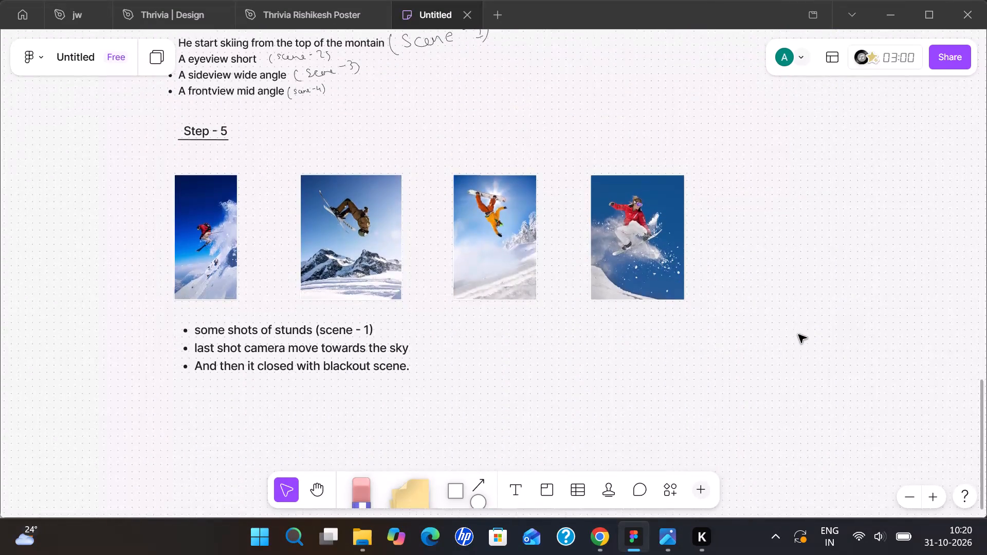
scroll(798, 335, "down", 1)
Review the whole storyboard from the MONSTER AD title down through the Step - 3 can to the Step - 5 shots.
scroll(798, 335, "up", 8)
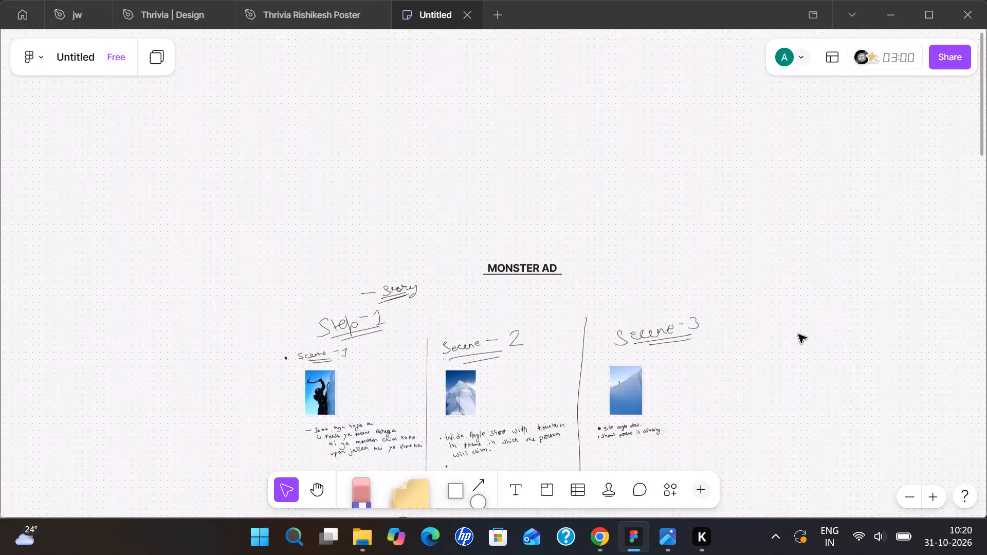
scroll(798, 335, "up", 3)
scroll(798, 335, "down", 7)
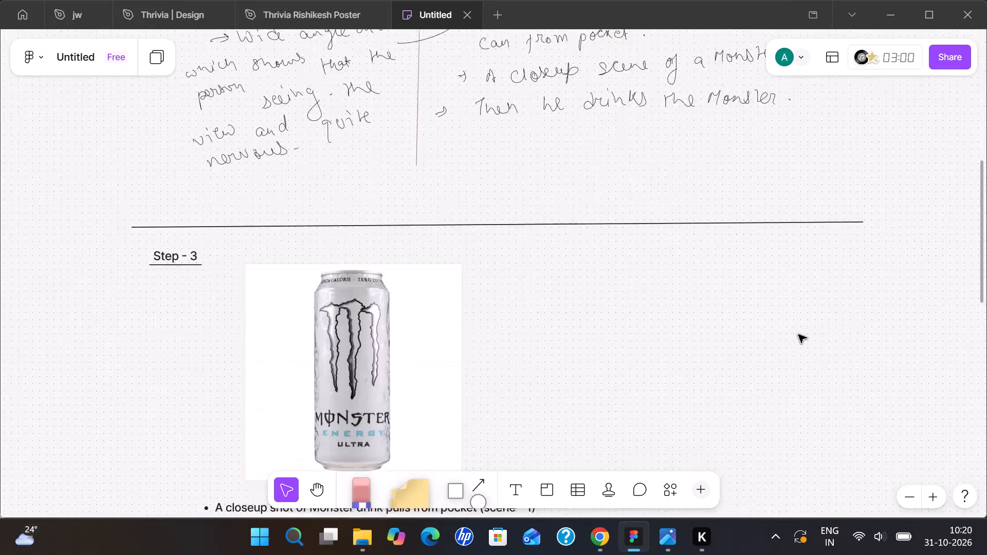
scroll(798, 337, "down", 4)
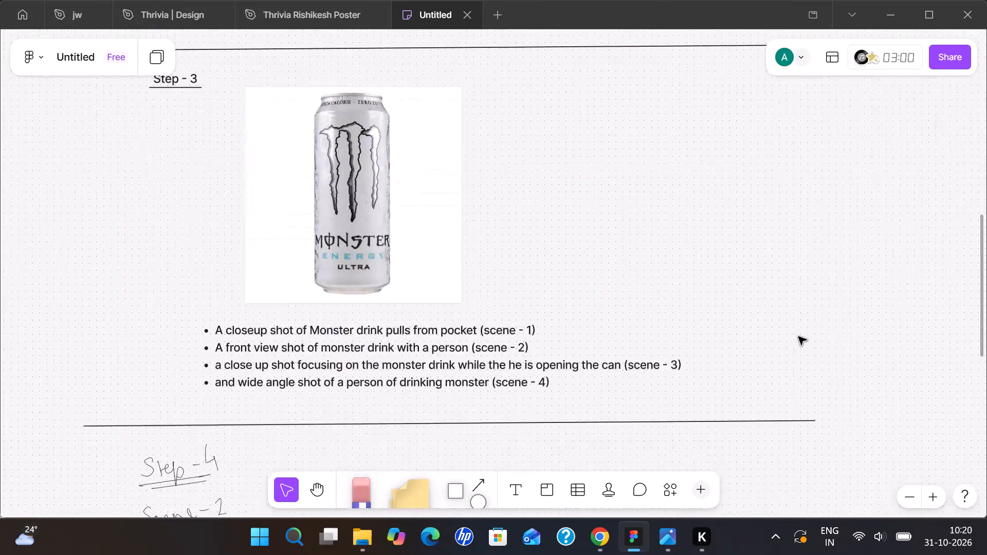
scroll(798, 337, "down", 6)
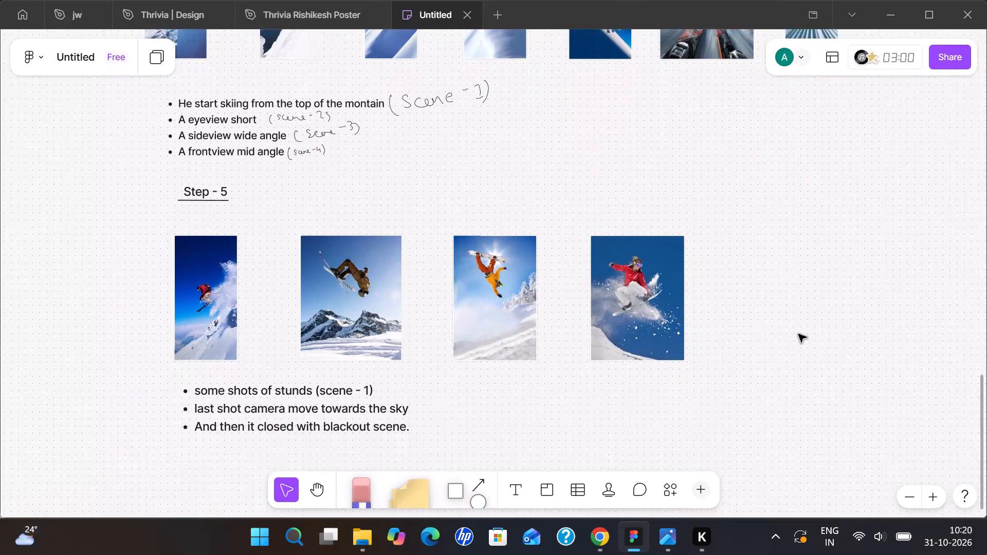
scroll(798, 334, "down", 1)
Examine the Step-4 and Step - 5 picture rows together with their bulleted shot descriptions.
scroll(778, 381, "up", 1)
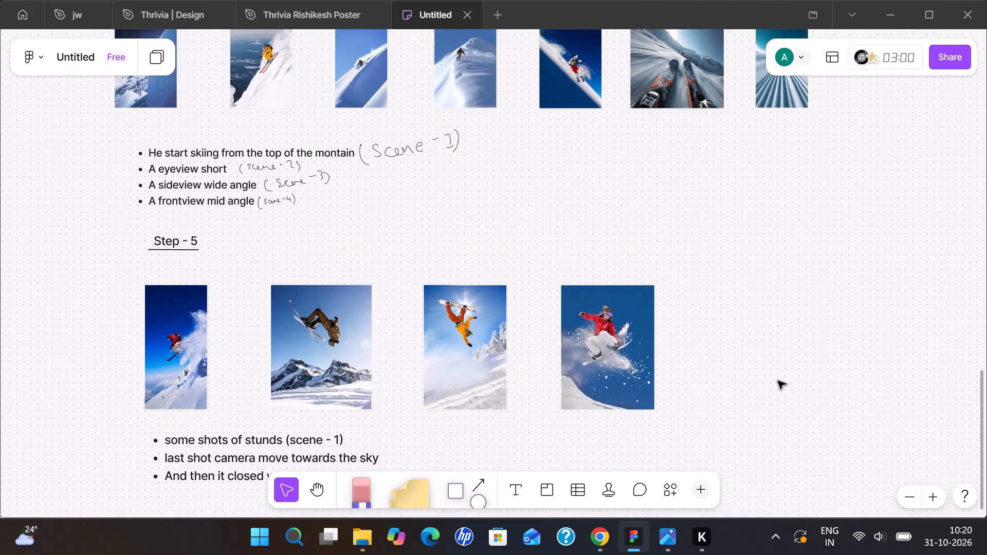
scroll(778, 381, "up", 1)
scroll(778, 381, "down", 1)
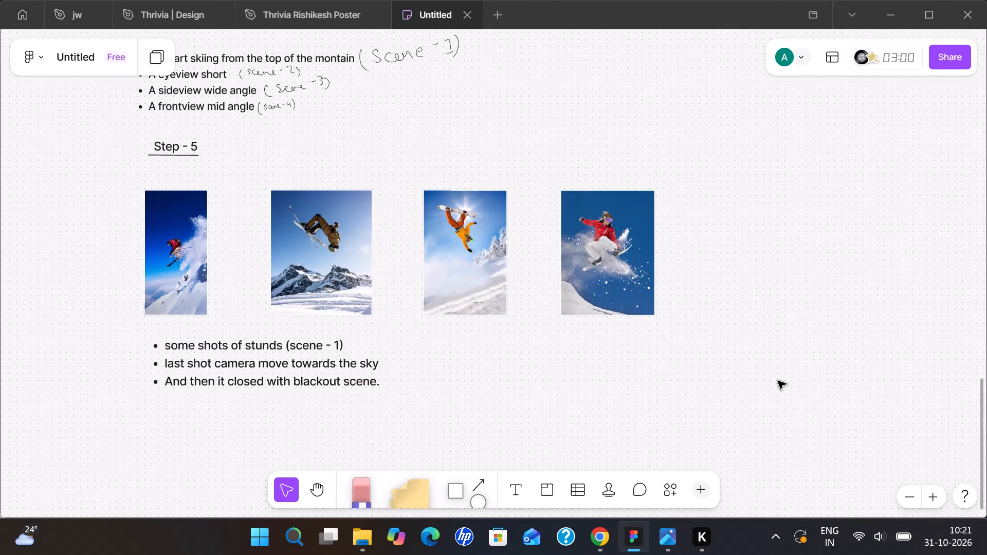
scroll(778, 381, "up", 1)
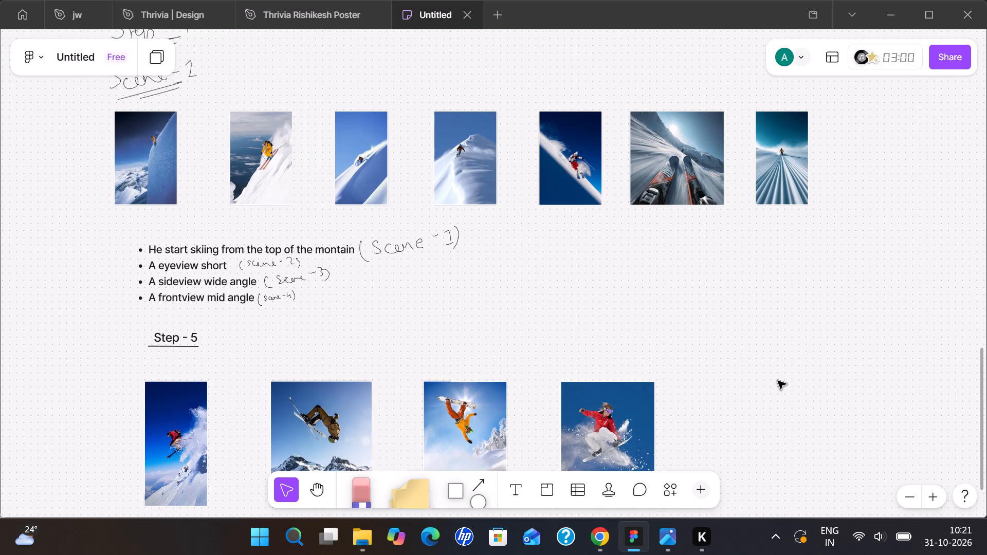
scroll(778, 381, "down", 2)
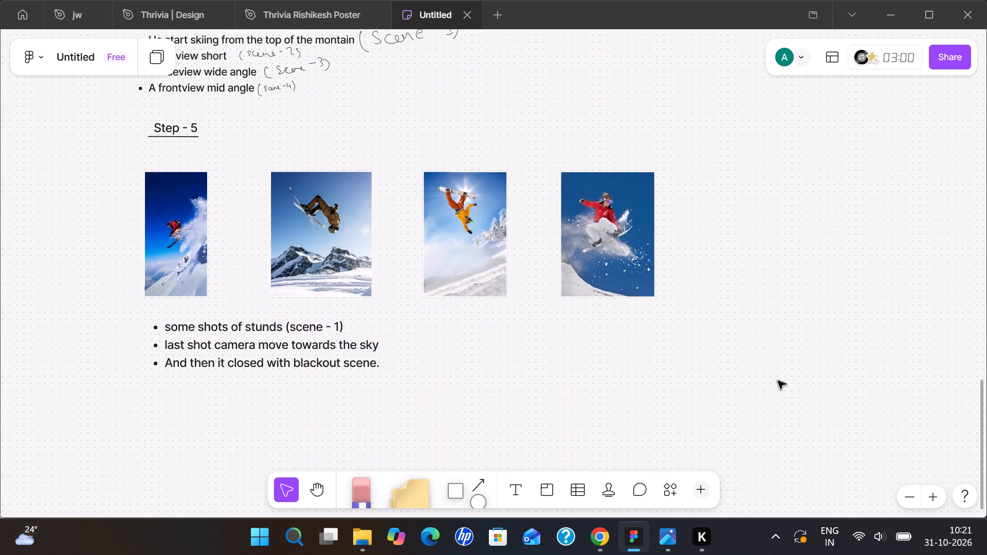
scroll(778, 381, "down", 2)
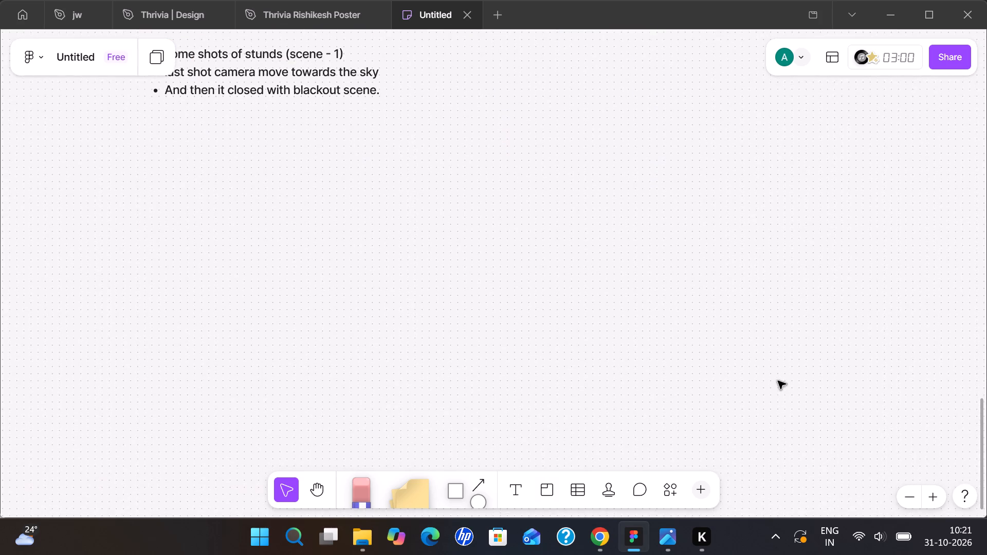
scroll(778, 381, "up", 3)
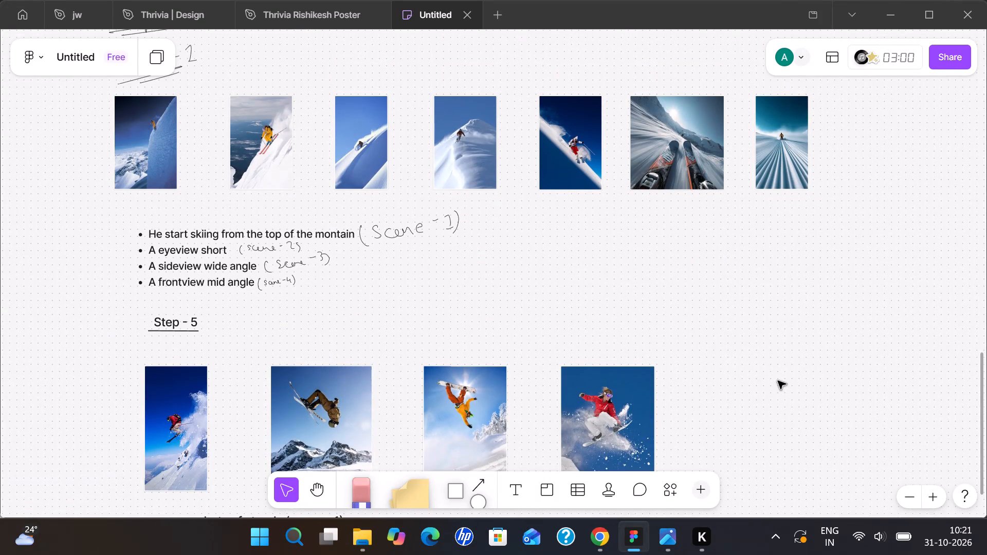
scroll(778, 381, "up", 1)
scroll(778, 381, "down", 1)
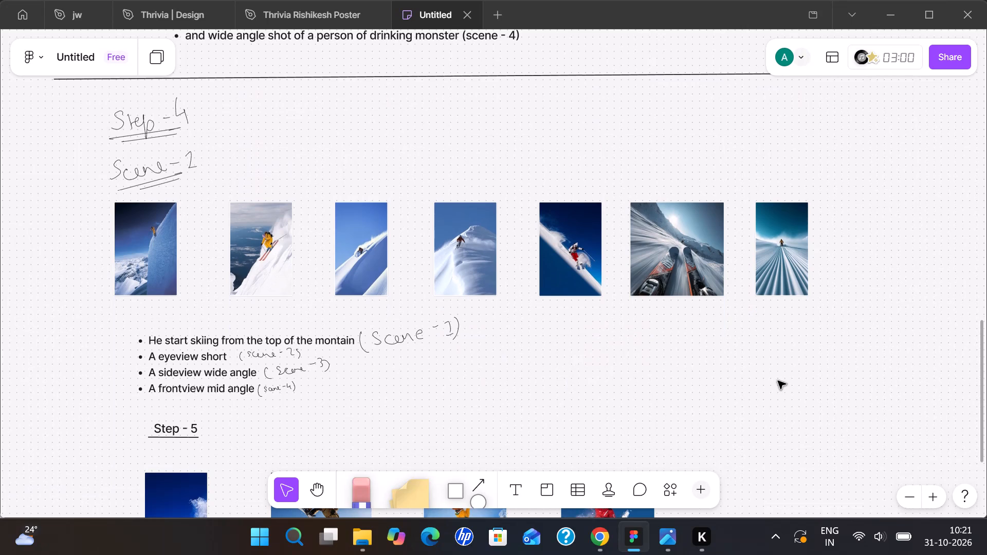
Review the Step-4 skiing picture row and the Step - 5 stunt picture row together with their bulleted shot descriptions.
scroll(778, 381, "down", 1)
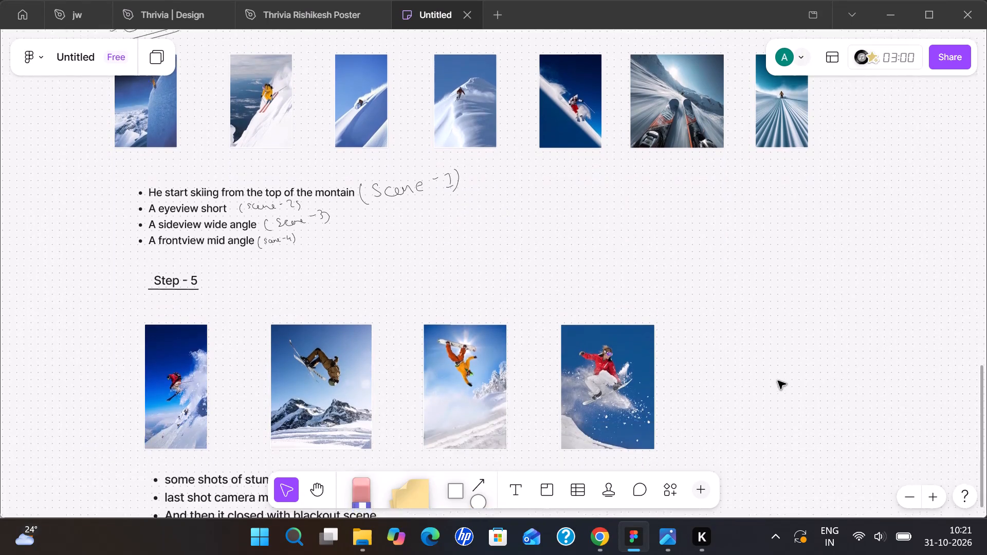
scroll(778, 381, "down", 1)
scroll(778, 381, "up", 2)
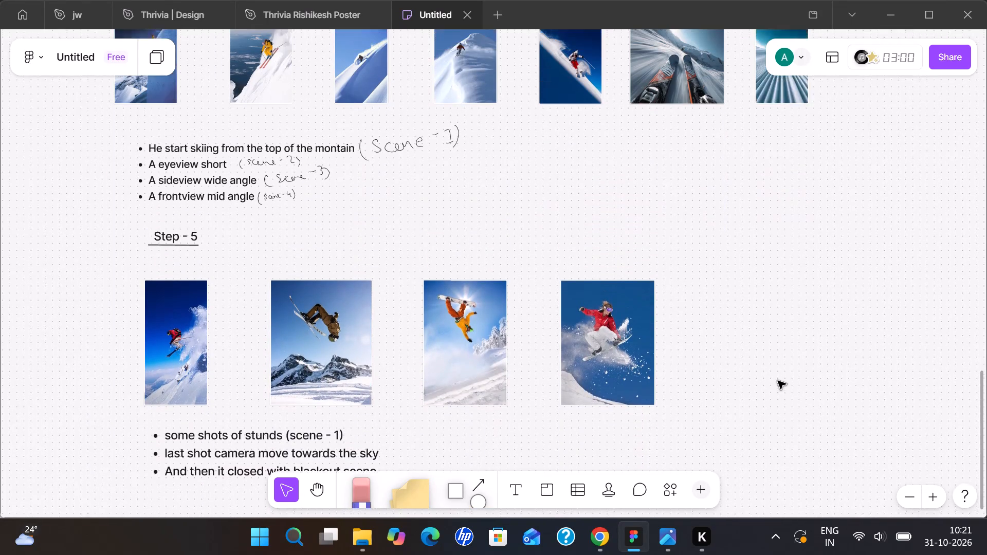
scroll(778, 381, "up", 1)
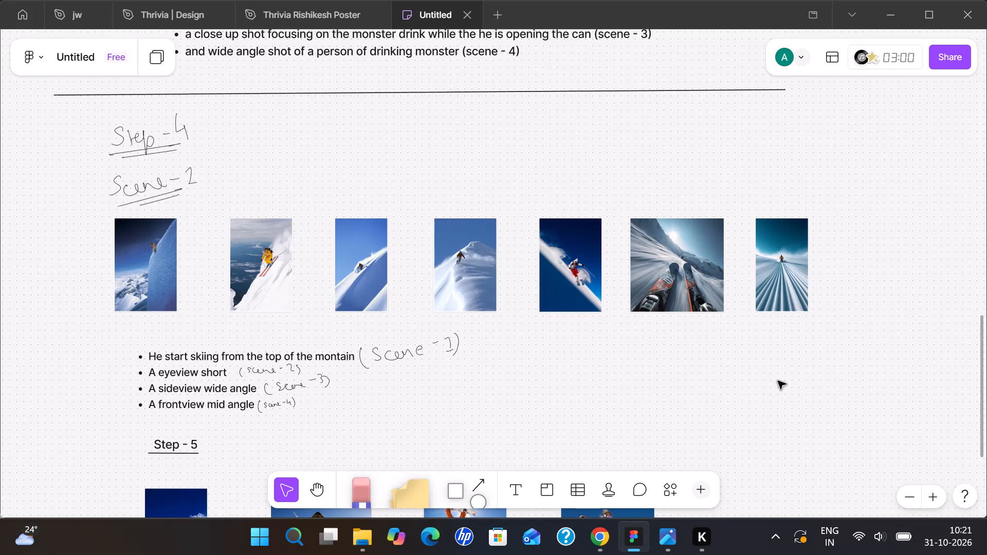
left_click(771, 266)
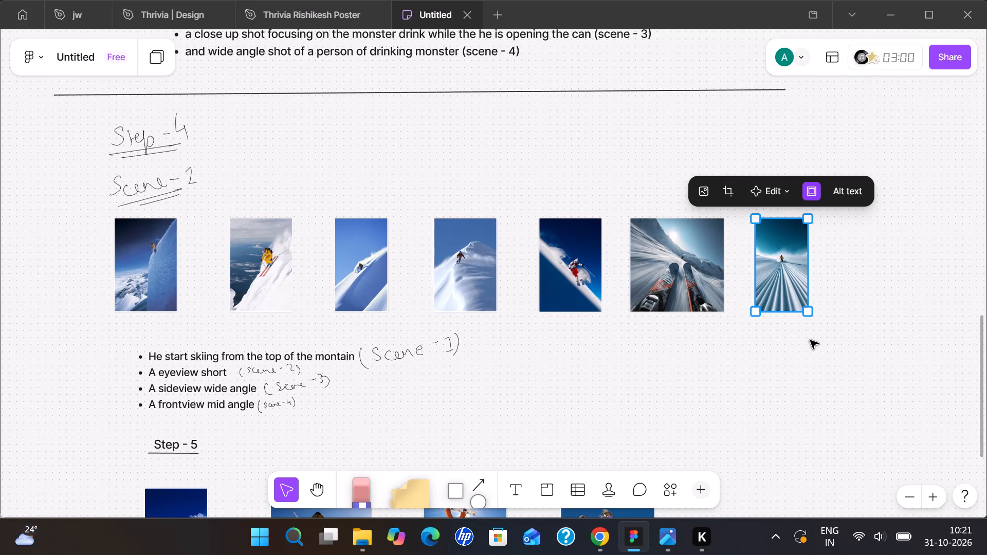
left_click(831, 362)
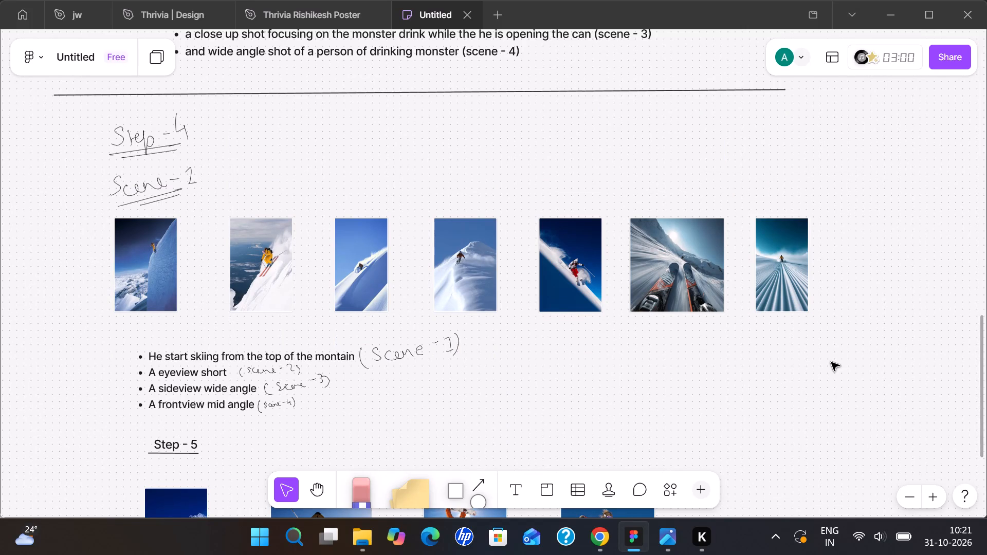
scroll(831, 362, "down", 1)
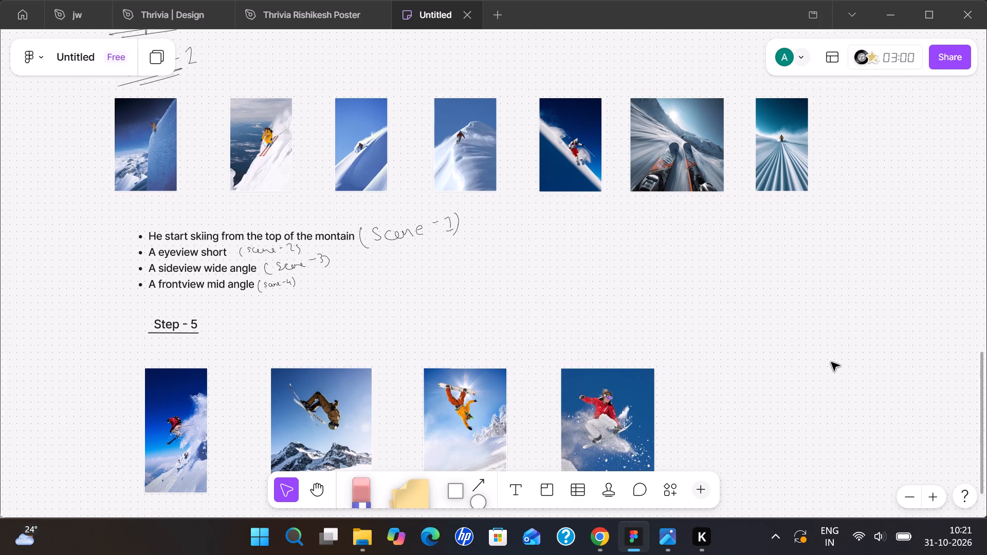
scroll(831, 362, "down", 2)
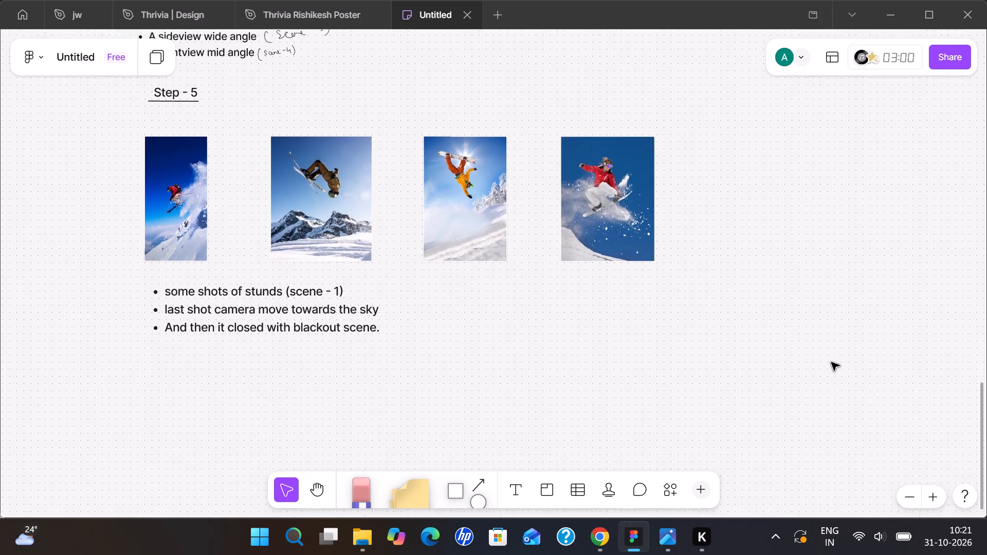
Inspect the four Step - 5 stunt pictures one at a time, from the red-jacket snowboarder back to the first skier.
scroll(831, 362, "up", 1)
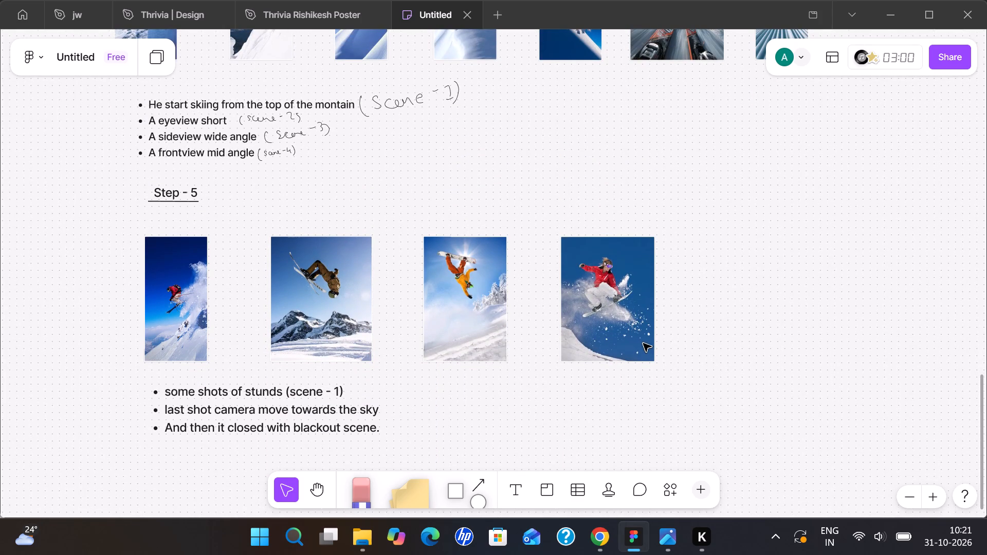
left_click(643, 343)
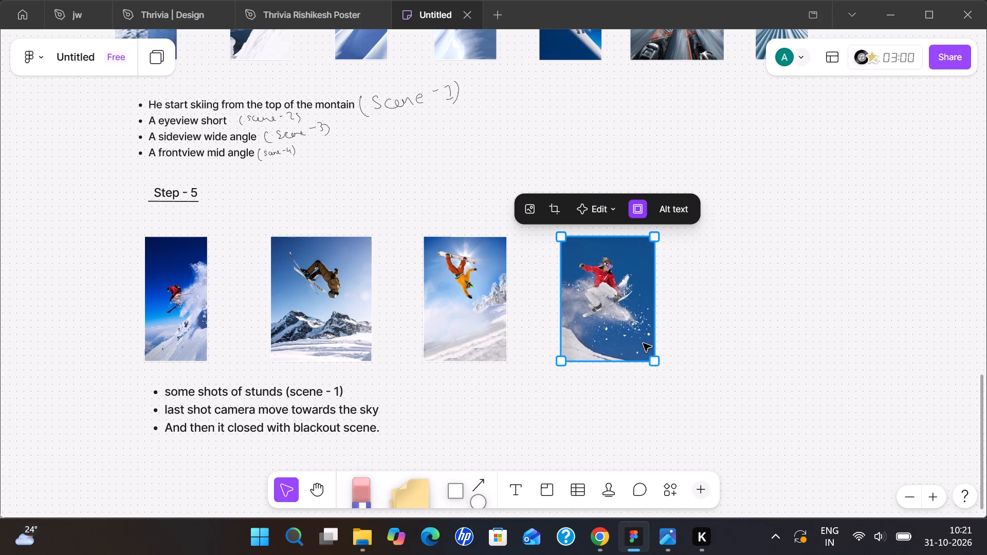
left_click(759, 382)
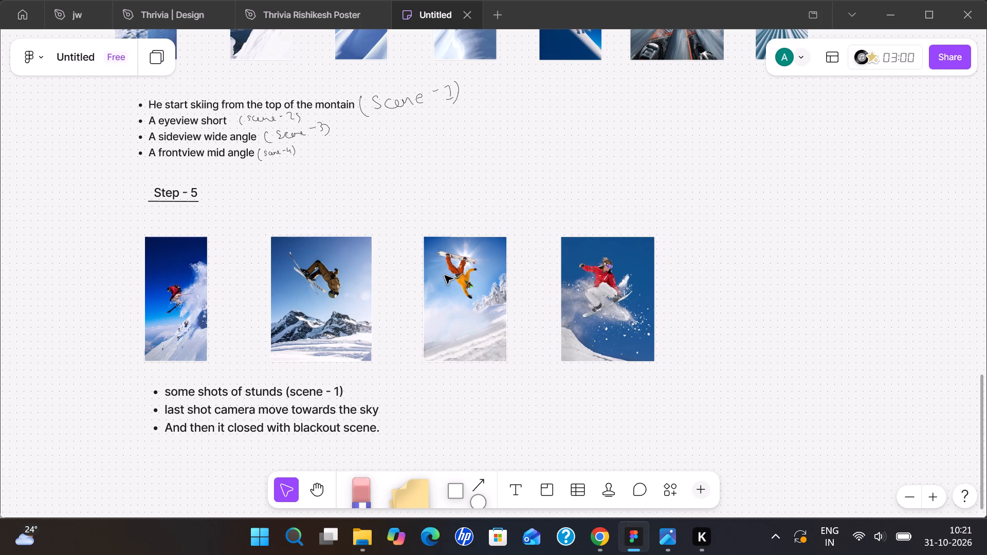
left_click(445, 275)
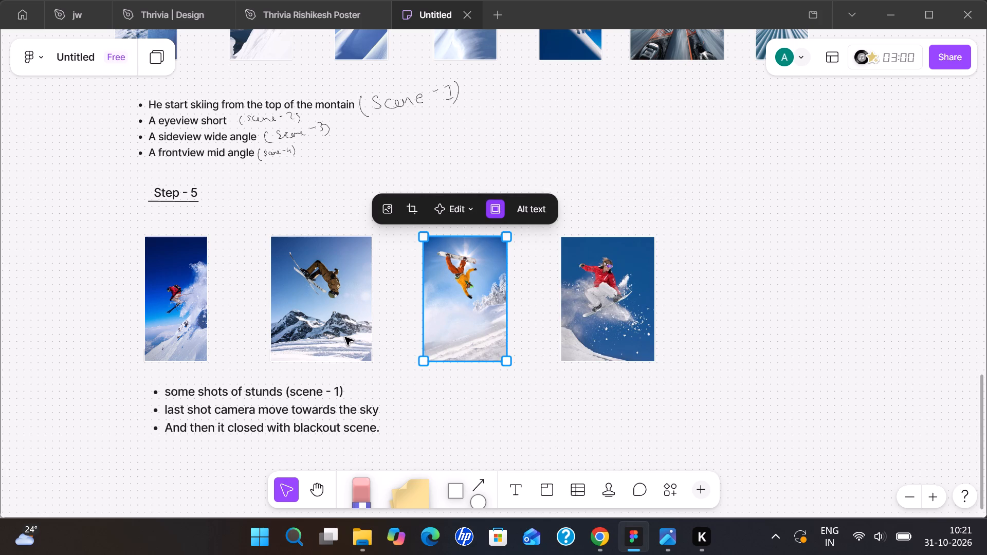
left_click(340, 337)
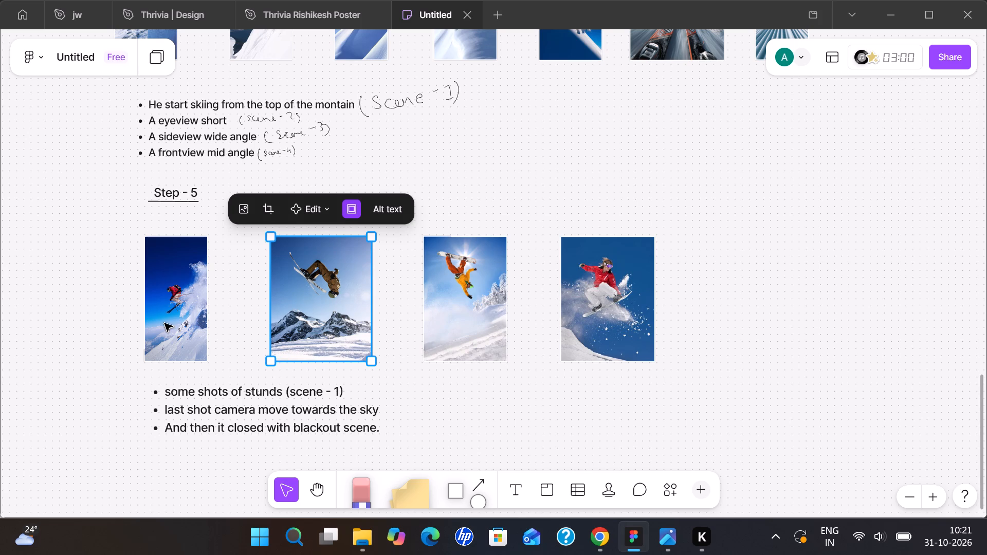
left_click(164, 323)
Examine the first Step-4 picture, the skier at the mountain's edge, alongside the surrounding shot descriptions.
scroll(426, 403, "up", 2)
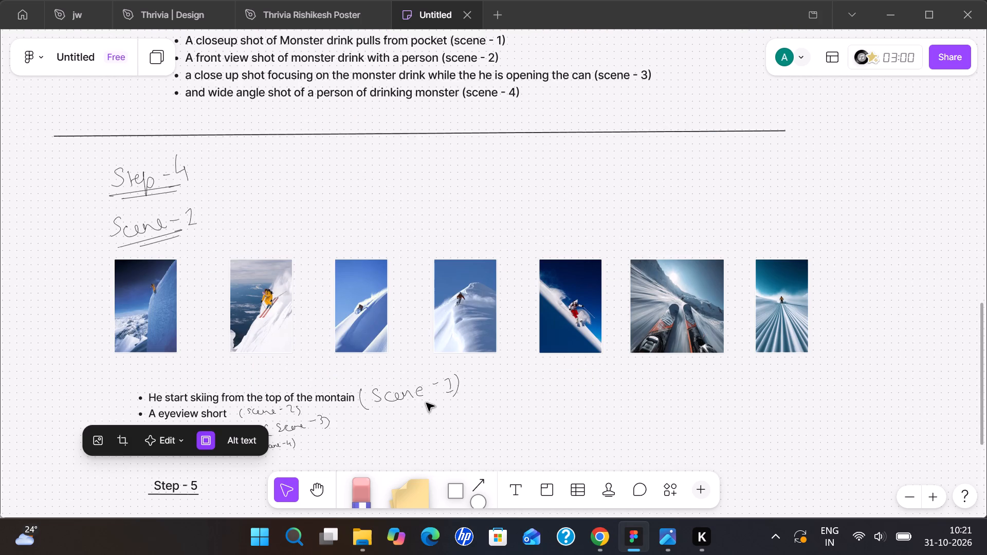
left_click(144, 305)
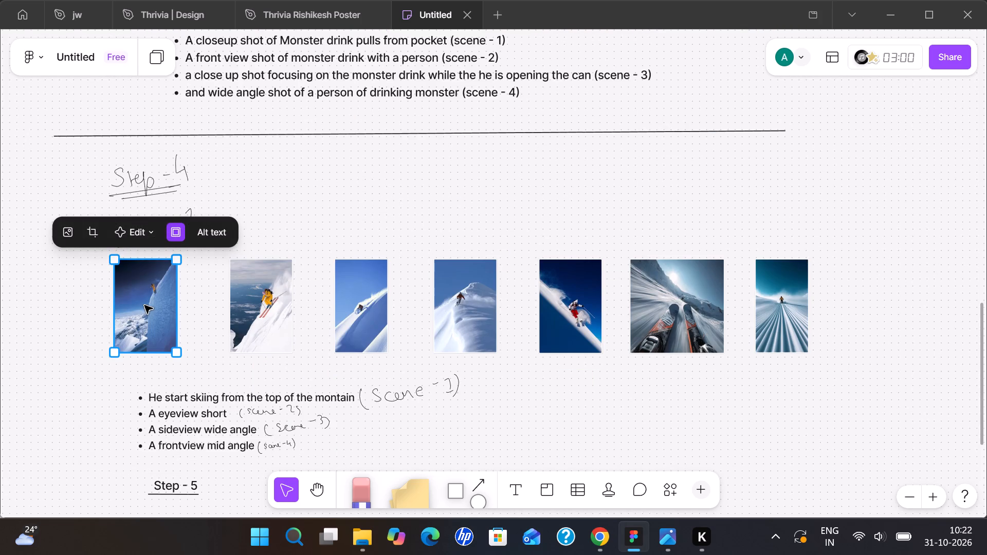
left_click(271, 193)
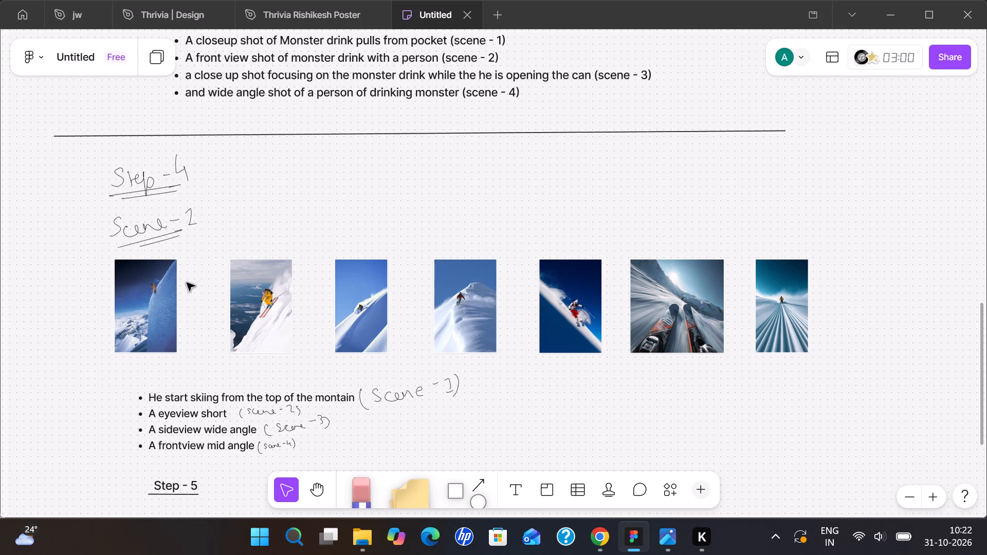
left_click(229, 274)
left_click(147, 255)
left_click_drag(73, 297, 210, 376)
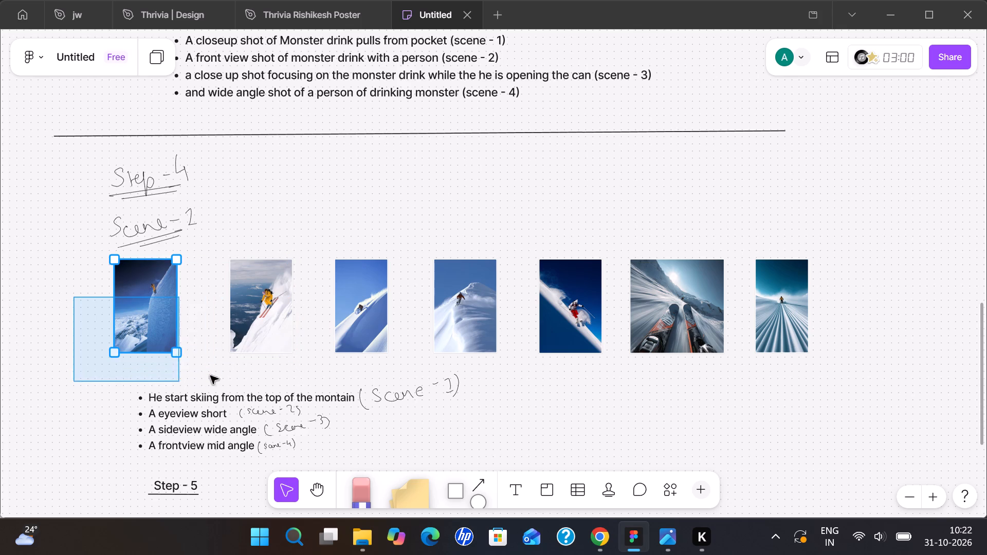
left_click_drag(210, 376, 192, 364)
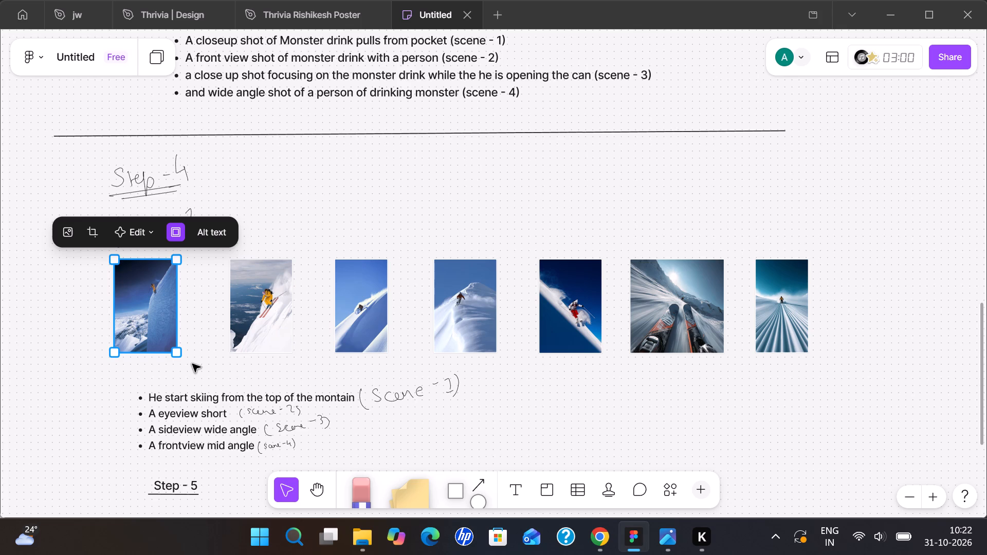
scroll(192, 364, "down", 1)
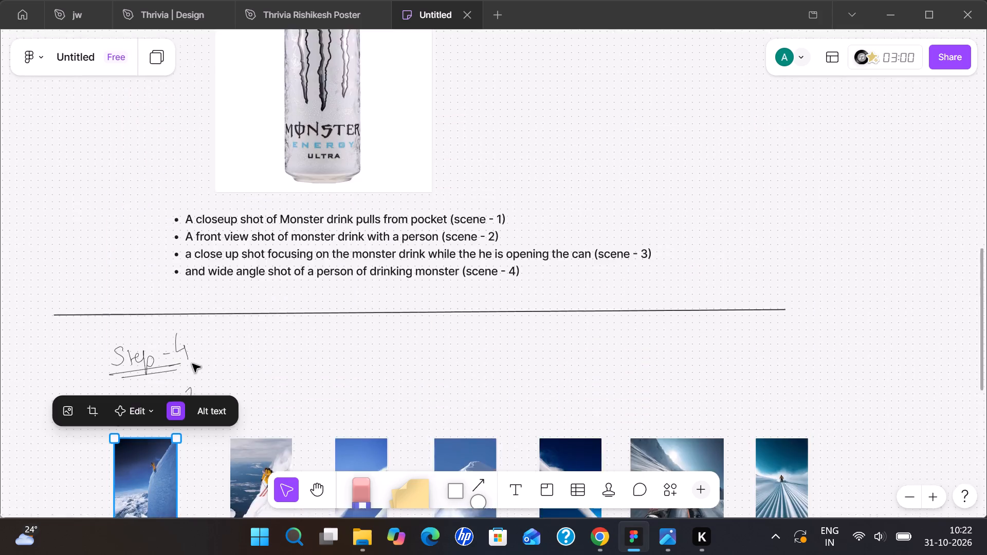
scroll(192, 364, "down", 1)
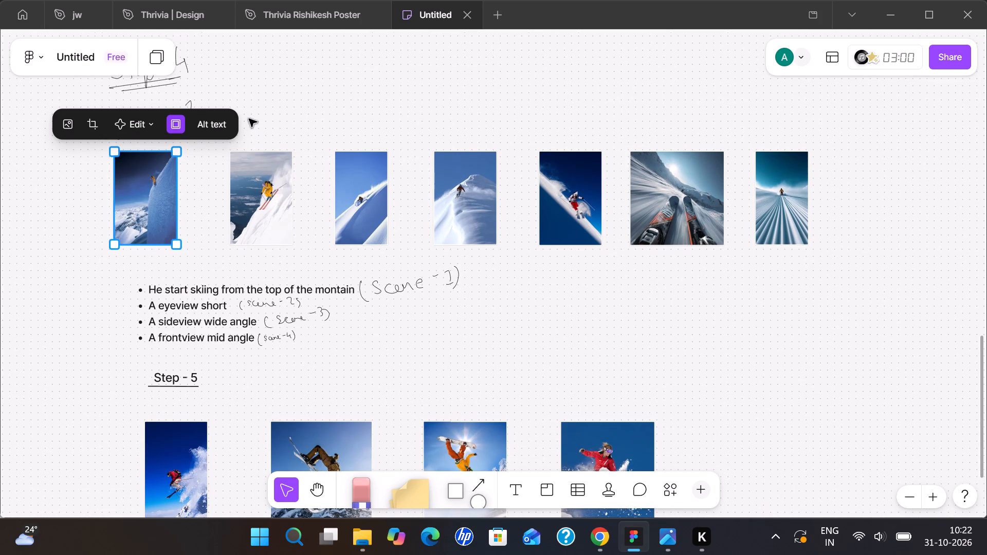
Inspect the remaining Step-4 pictures one by one, from the yellow-jacket skier to the distant skier on the groomed tracks.
left_click_drag(249, 119, 273, 219)
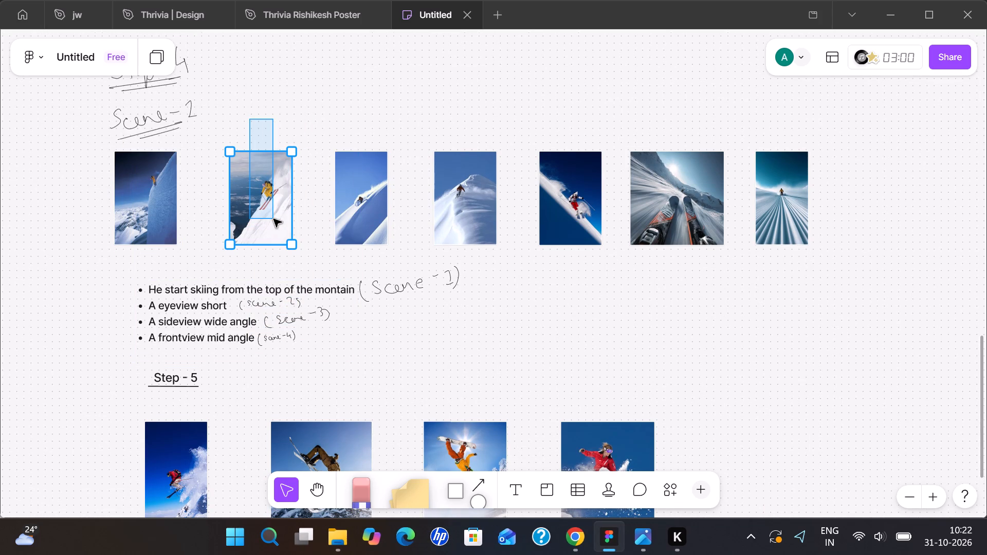
left_click_drag(273, 219, 273, 220)
left_click(353, 59)
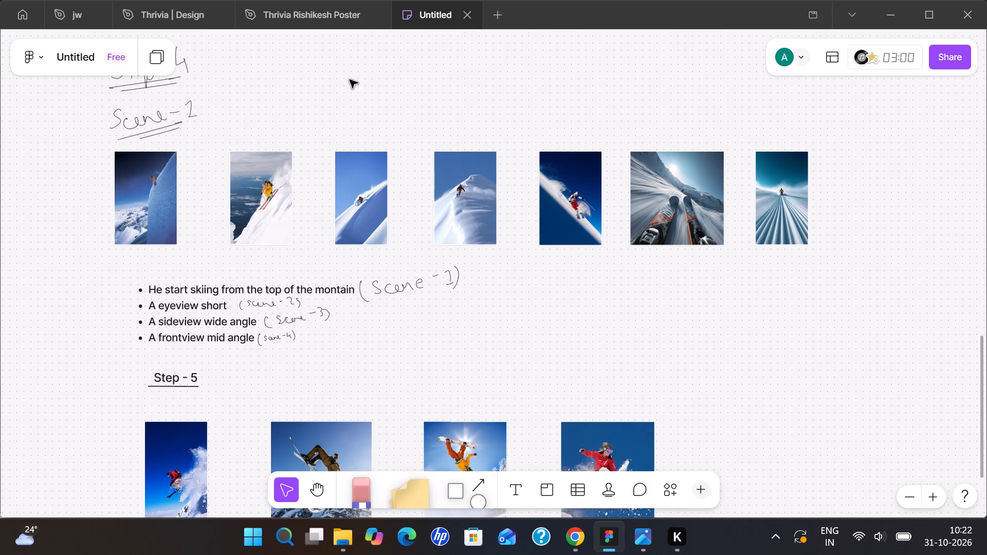
left_click_drag(349, 128, 378, 258)
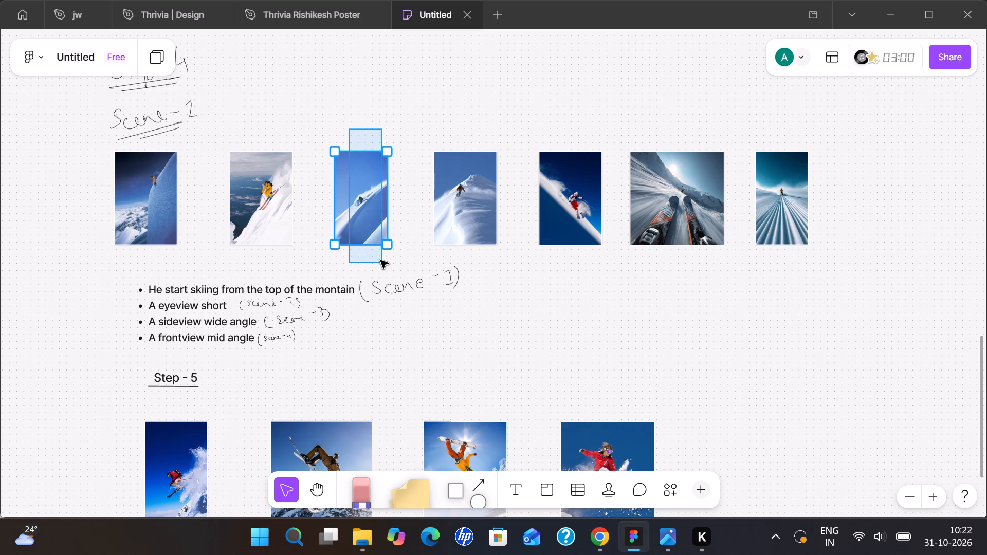
left_click_drag(378, 258, 374, 252)
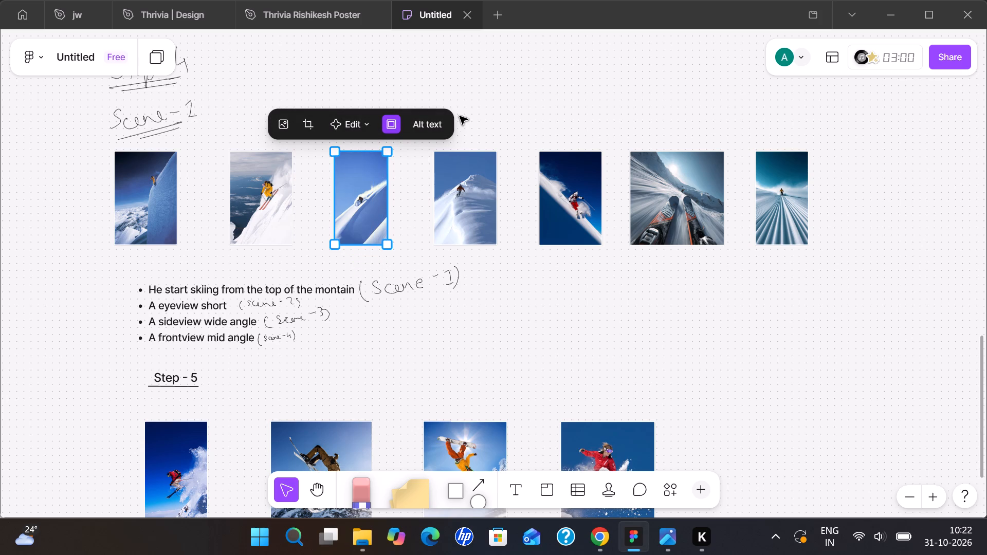
left_click_drag(460, 116, 470, 253)
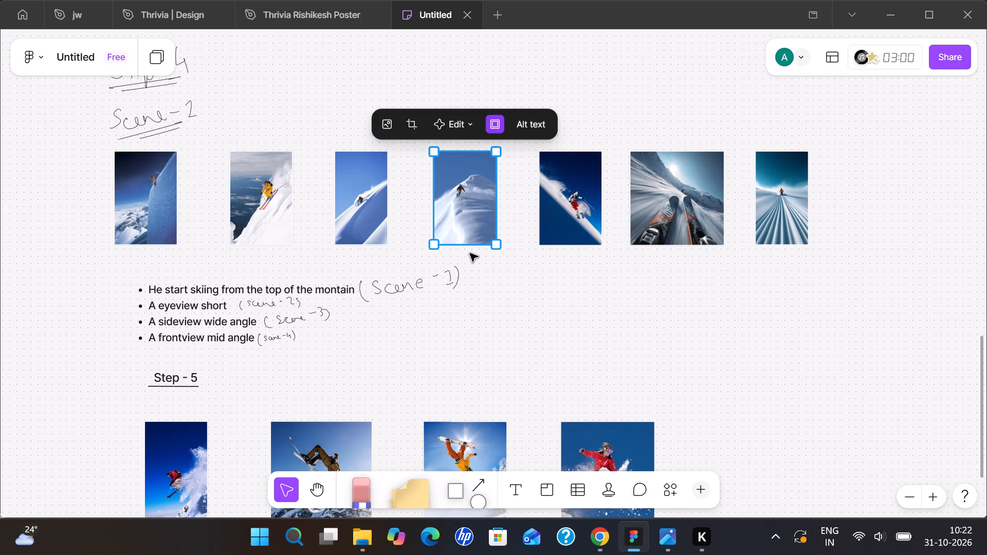
left_click_drag(561, 124, 569, 238)
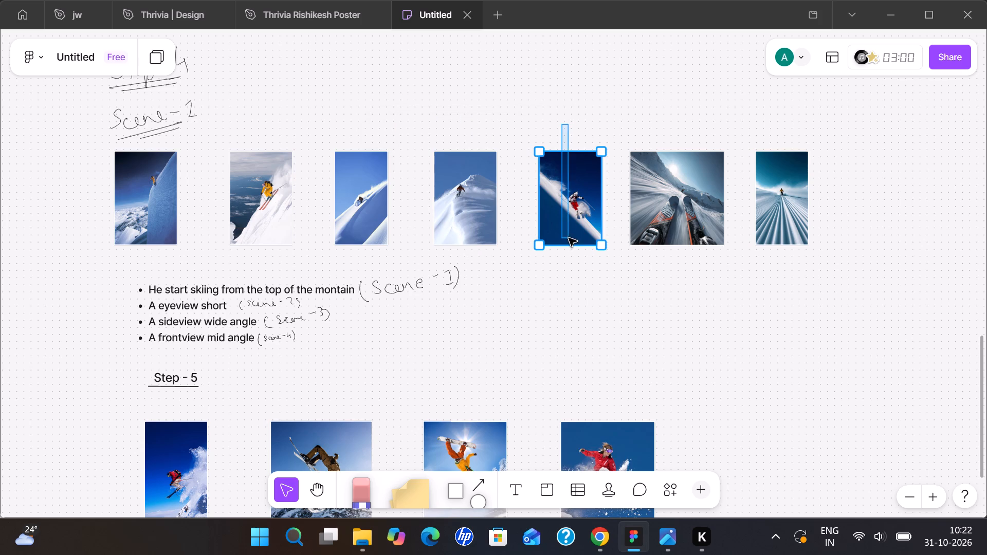
left_click_drag(569, 238, 577, 233)
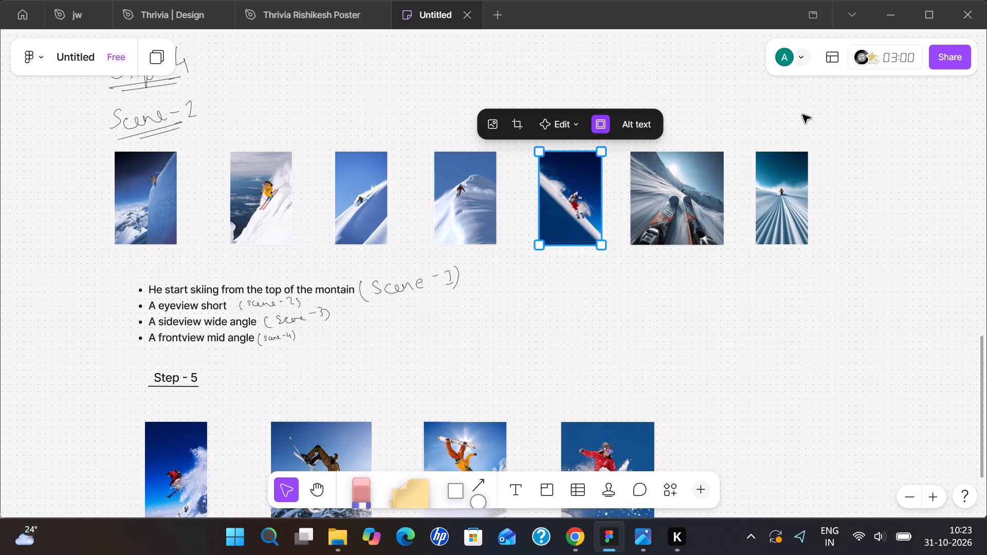
left_click_drag(675, 142, 688, 215)
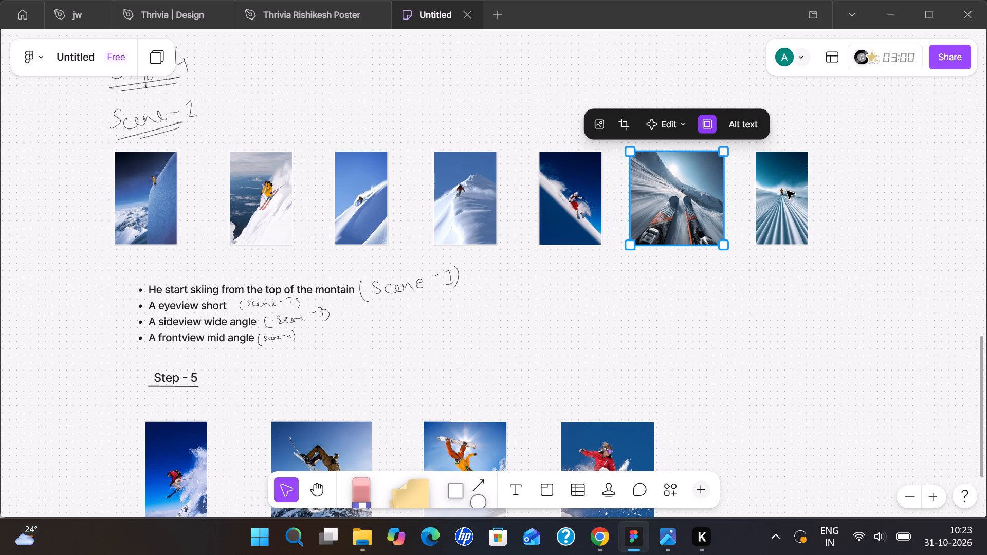
left_click_drag(782, 121, 784, 232)
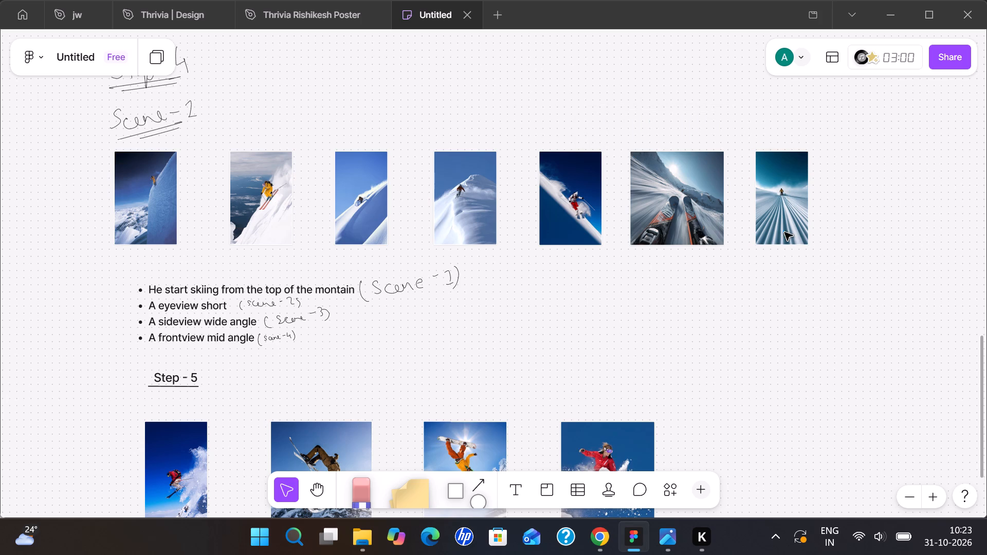
left_click_drag(784, 232, 784, 233)
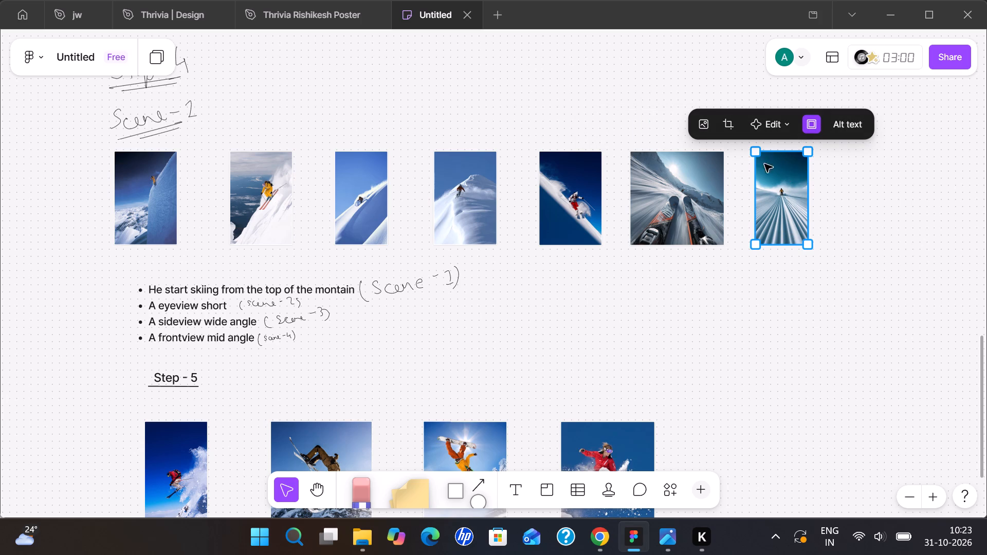
left_click_drag(854, 200, 774, 210)
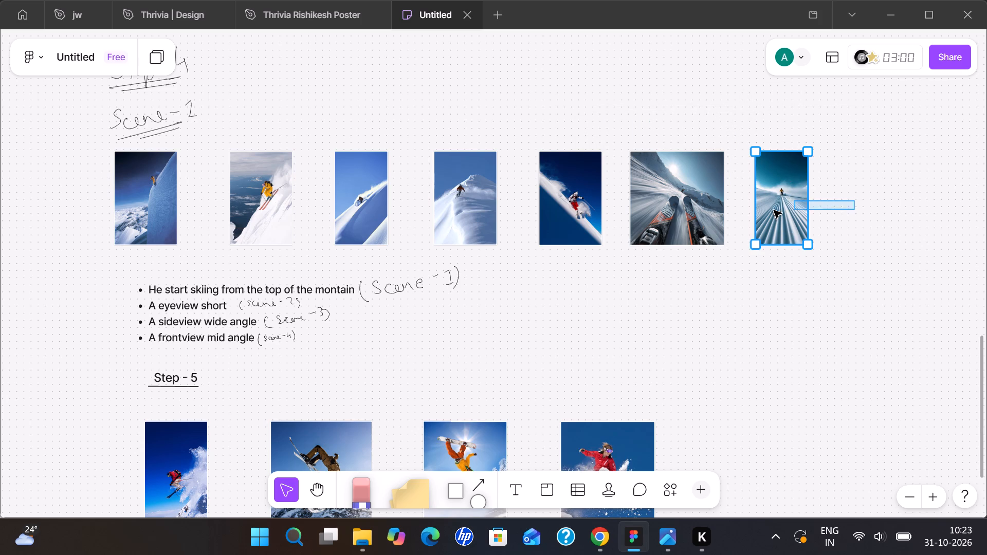
left_click_drag(774, 210, 773, 210)
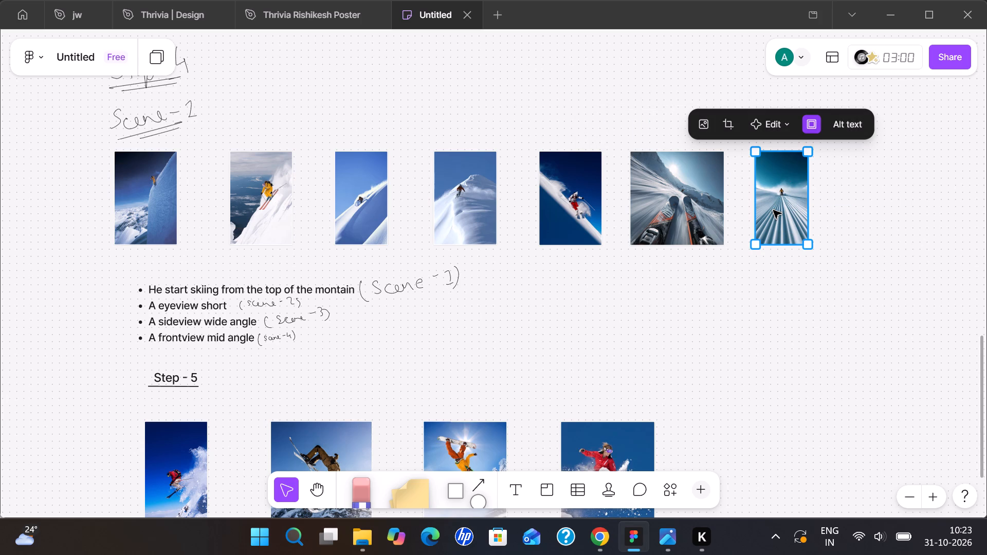
Select the first six Step-4 pictures together, from the mountain-edge skier through the skis point-of-view shot.
left_click_drag(17, 195, 386, 225)
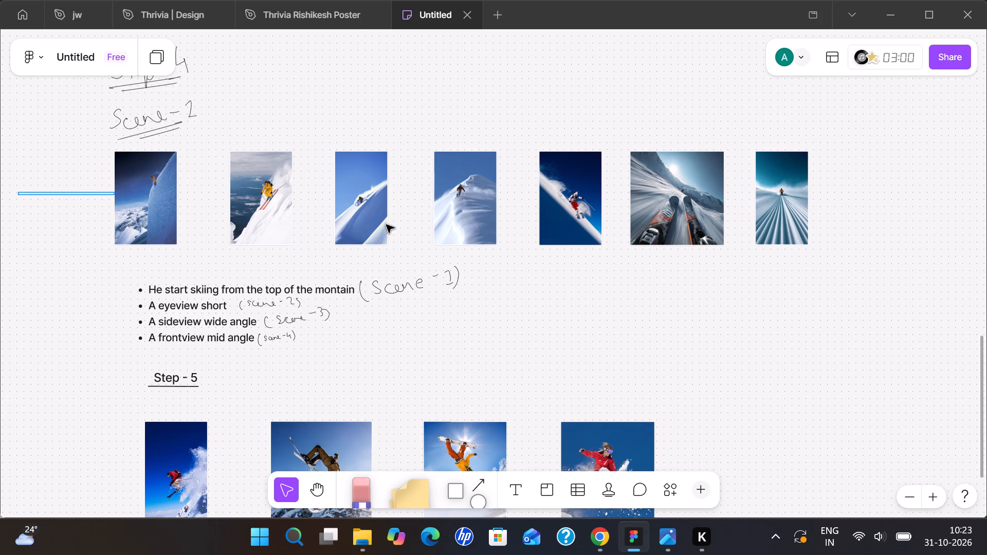
left_click_drag(386, 225, 700, 220)
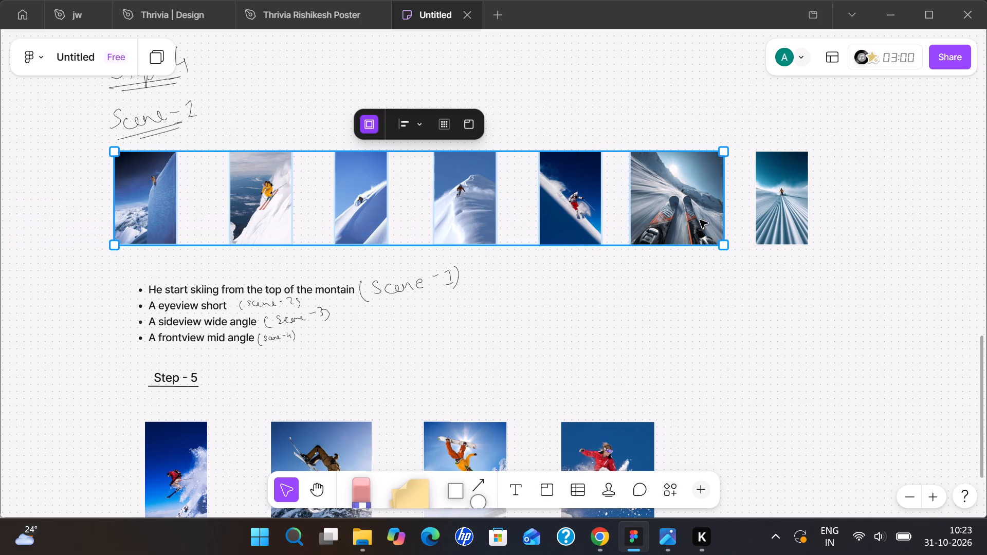
Review the whole Step-4 sequence by selecting all seven pictures together, from the mountain-edge skier through the groomed-tracks skier.
left_click(642, 63)
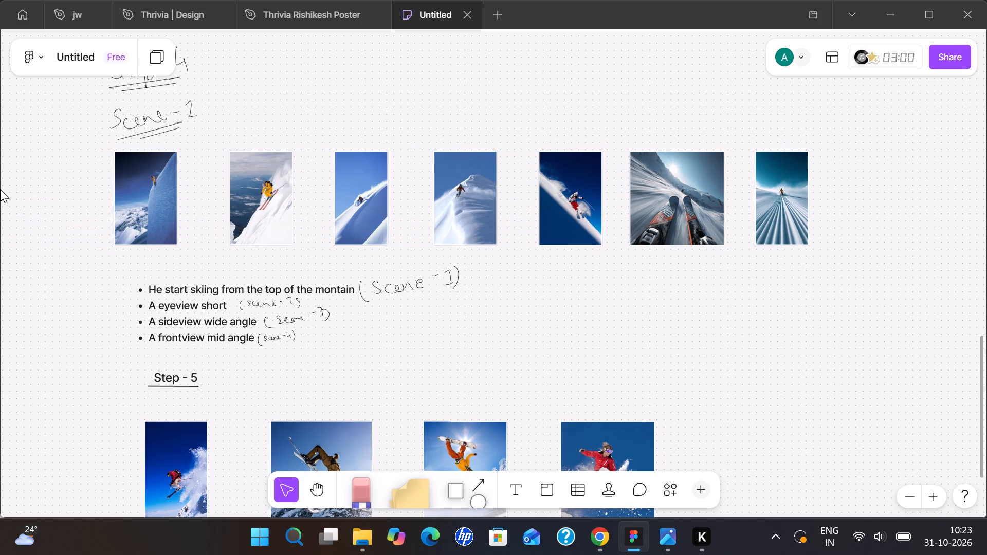
left_click(67, 179)
left_click_drag(93, 182, 622, 212)
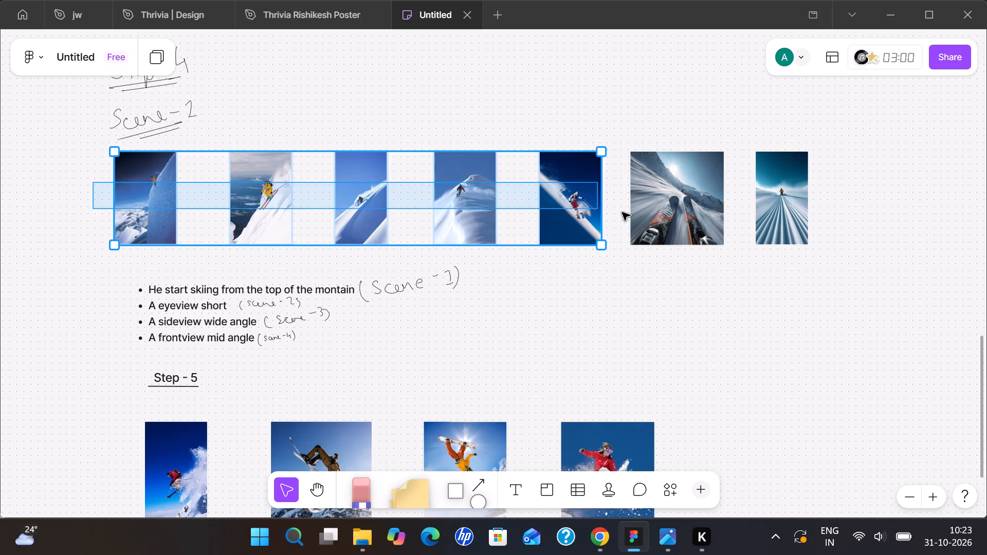
left_click_drag(622, 212, 834, 223)
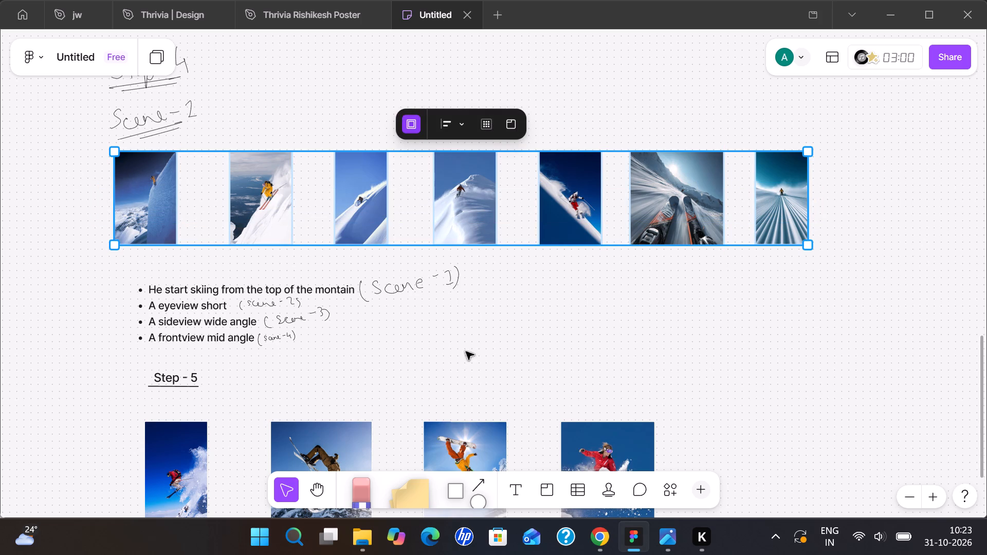
left_click(485, 346)
Review the Step - 5 sequence by selecting its four stunt pictures together, from the first skier through the red-jacket snowboarder.
scroll(485, 346, "down", 1)
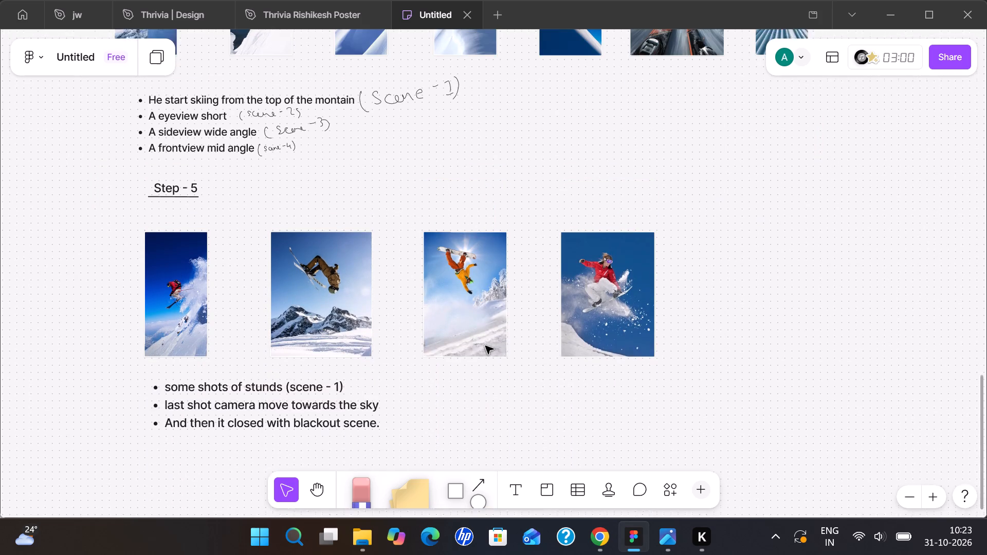
scroll(485, 346, "down", 1)
left_click_drag(93, 337, 569, 358)
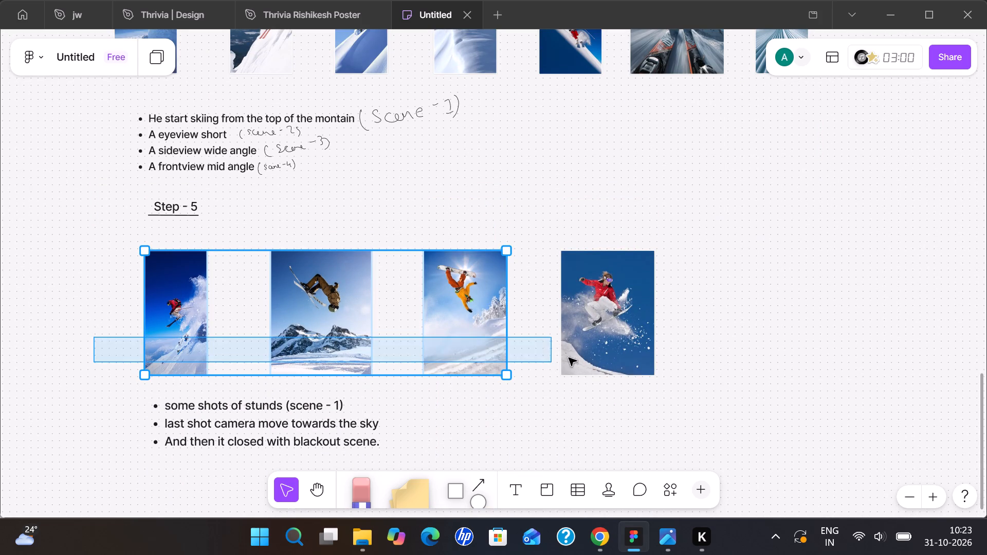
left_click_drag(569, 358, 600, 351)
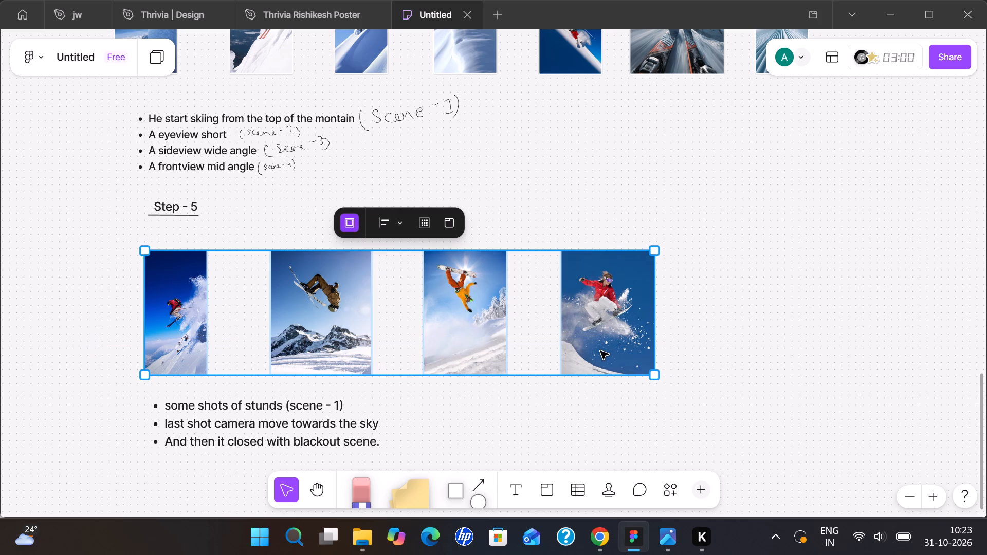
scroll(600, 351, "up", 2)
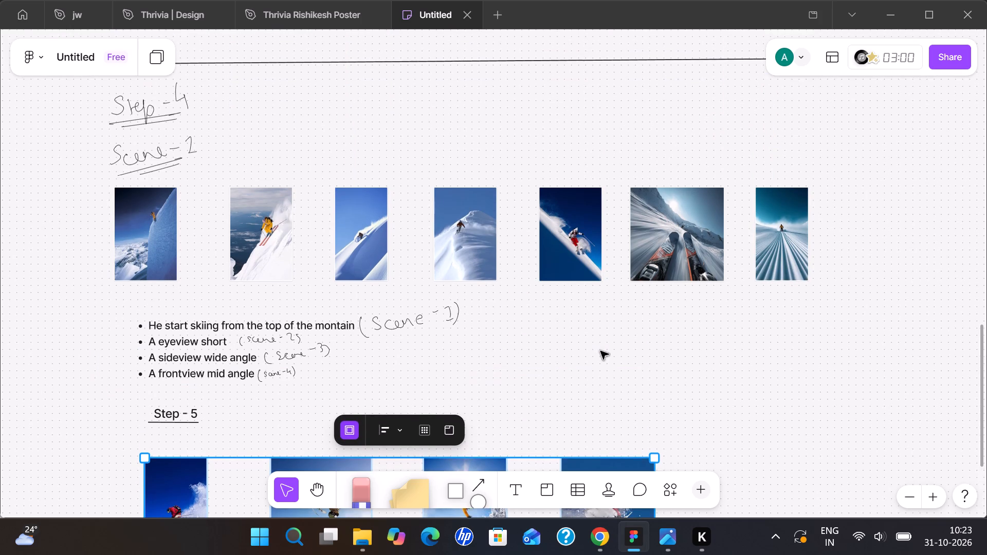
left_click(580, 360)
Look over the Step - 5 stunt notes and pictures, then go back to Step-4 and select its full row of seven pictures.
scroll(580, 360, "down", 4)
scroll(580, 360, "up", 1)
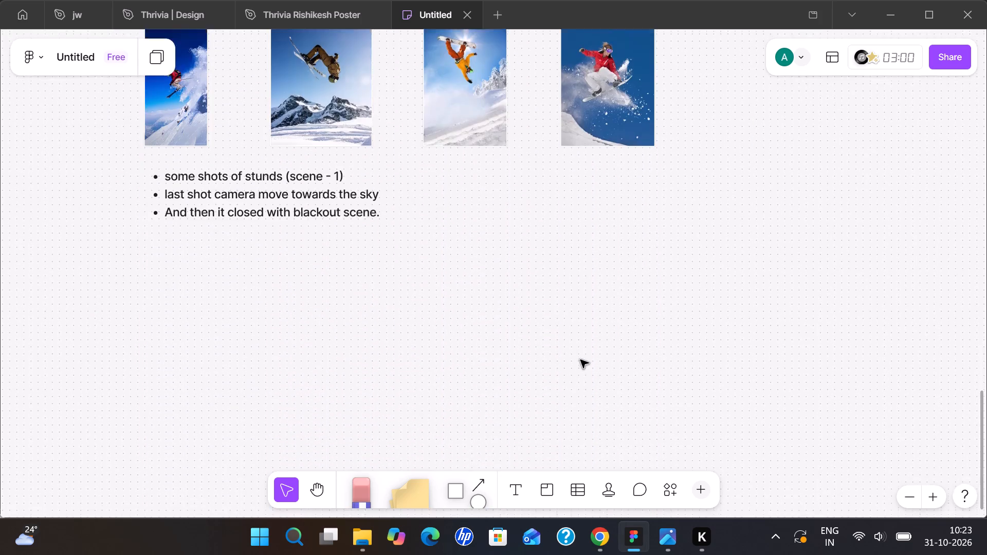
scroll(580, 360, "up", 3)
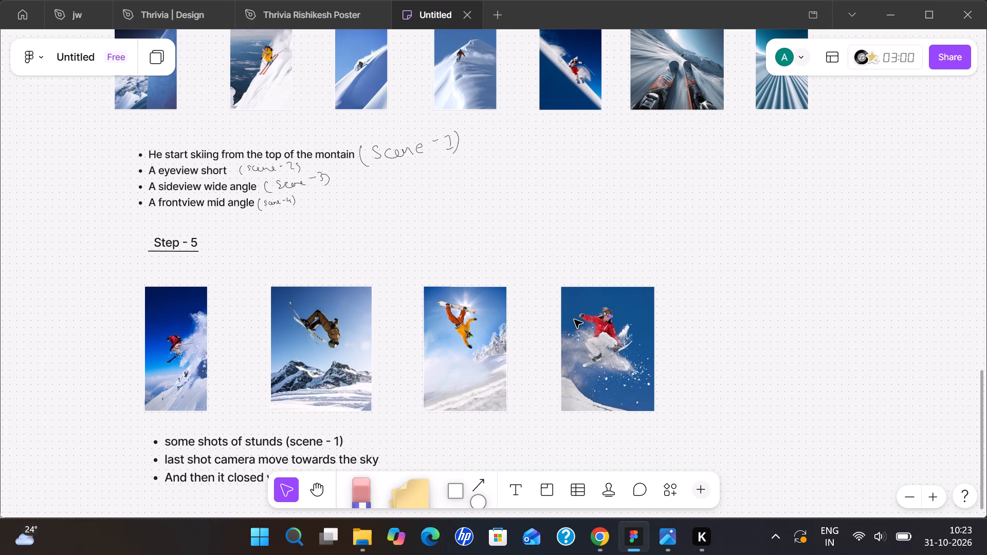
scroll(574, 320, "up", 1)
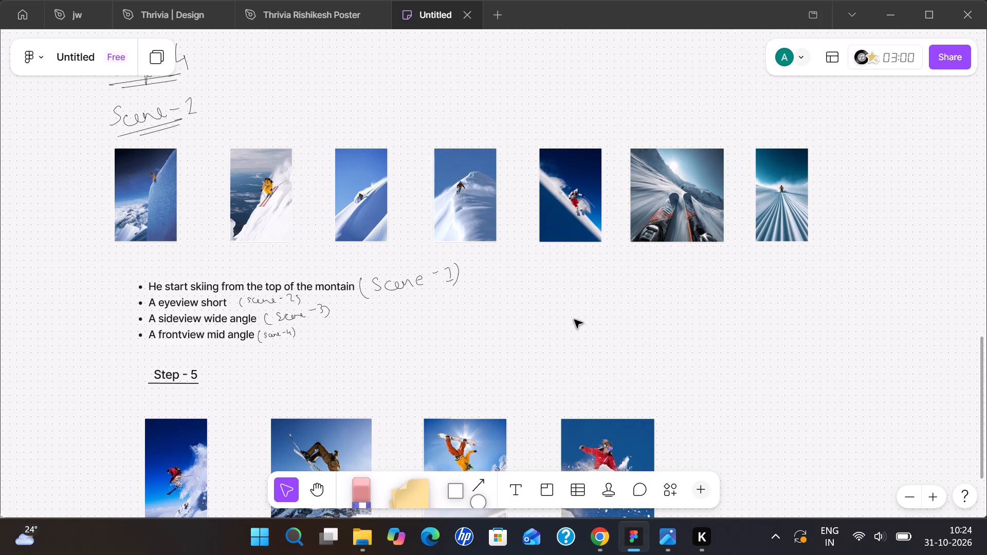
left_click(89, 205)
left_click_drag(75, 206, 764, 196)
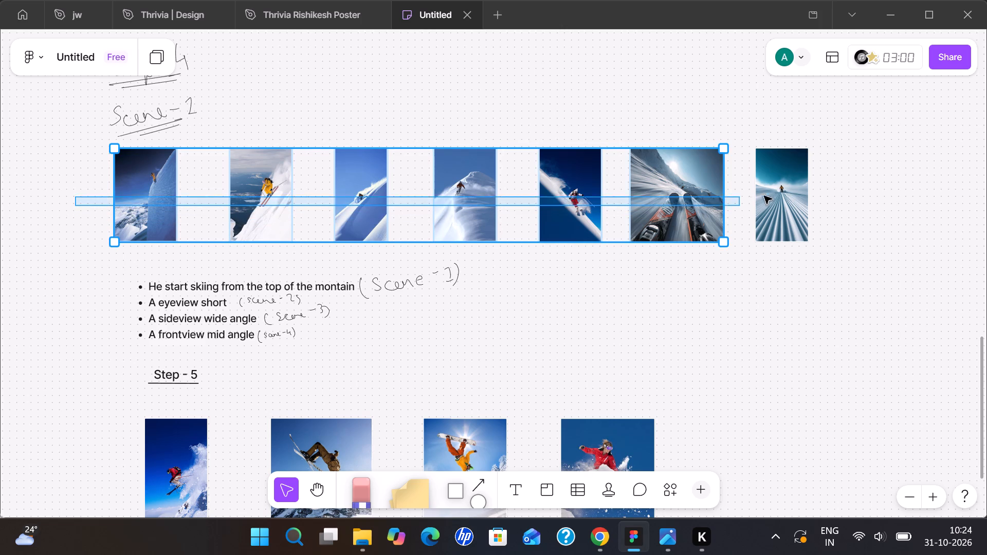
left_click_drag(764, 196, 781, 194)
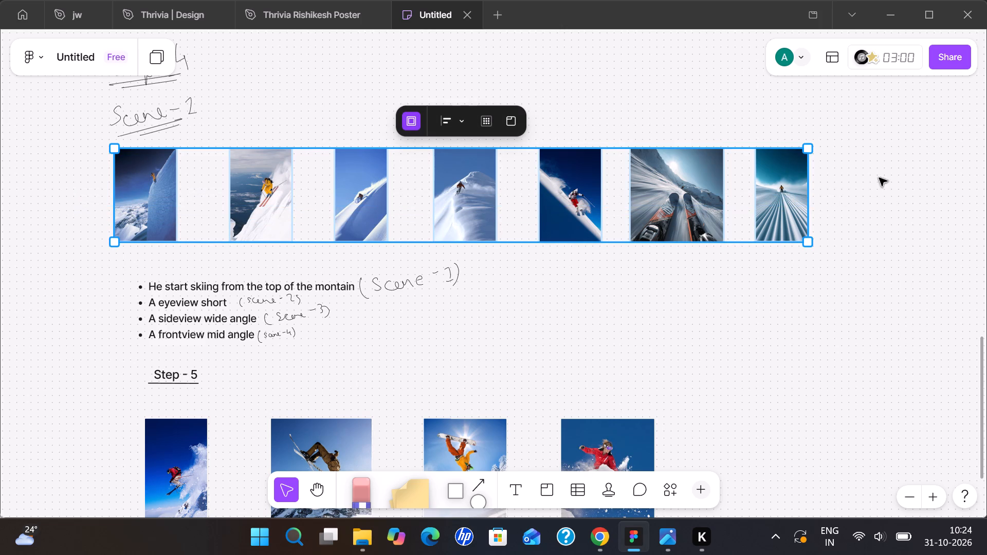
Select only the first six Step-4 pictures together, ending with the skis point-of-view shot.
left_click(70, 182)
left_click_drag(70, 182, 325, 176)
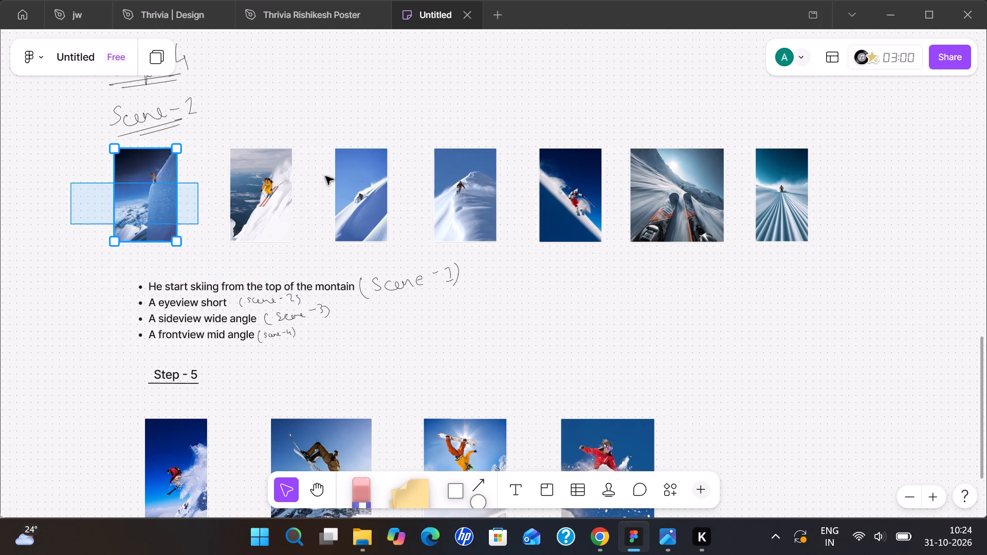
left_click_drag(325, 176, 687, 221)
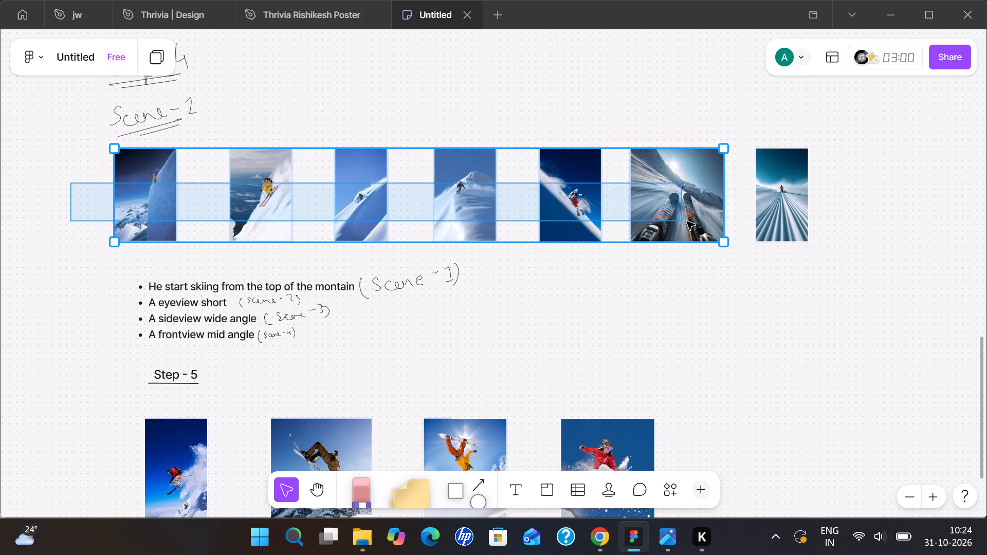
left_click_drag(687, 221, 717, 221)
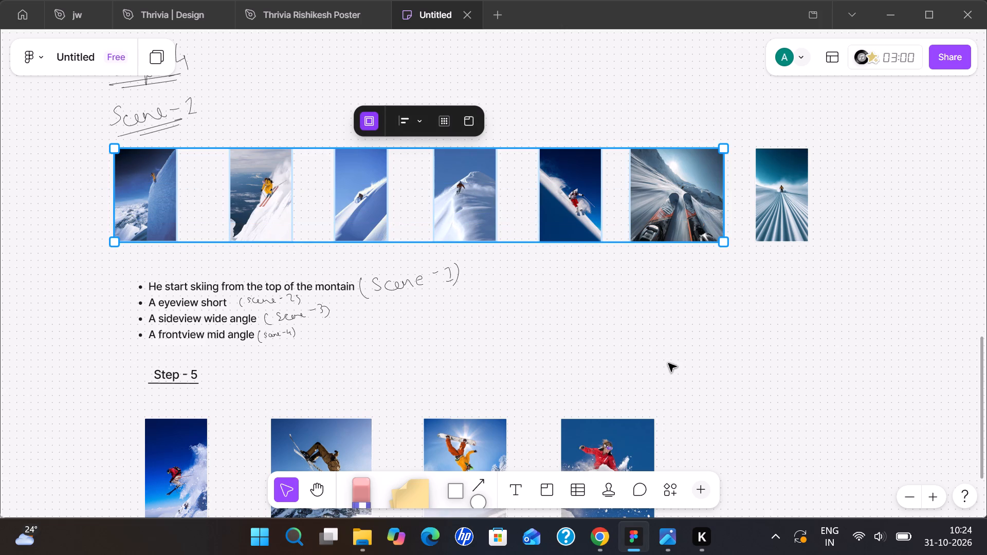
Select the complete row of seven Step-4 pictures once more for review, and leave nothing selected.
left_click(40, 175)
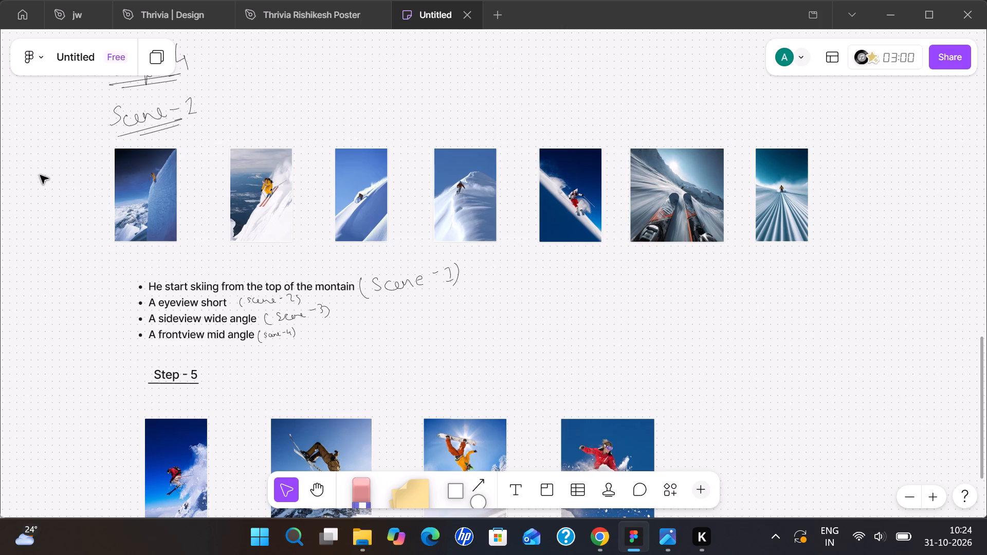
left_click_drag(60, 186, 748, 223)
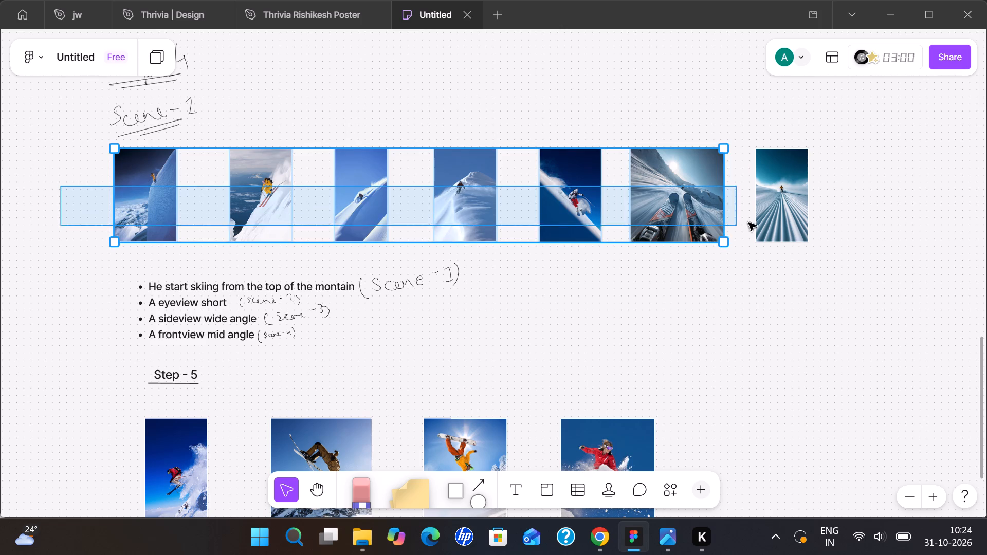
left_click_drag(748, 223, 811, 209)
left_click(730, 313)
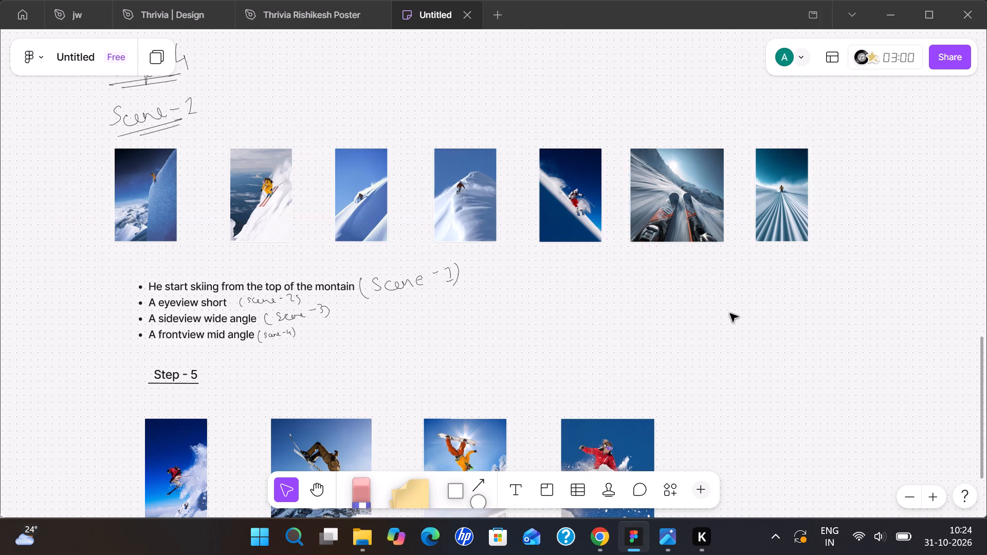
left_click(380, 268)
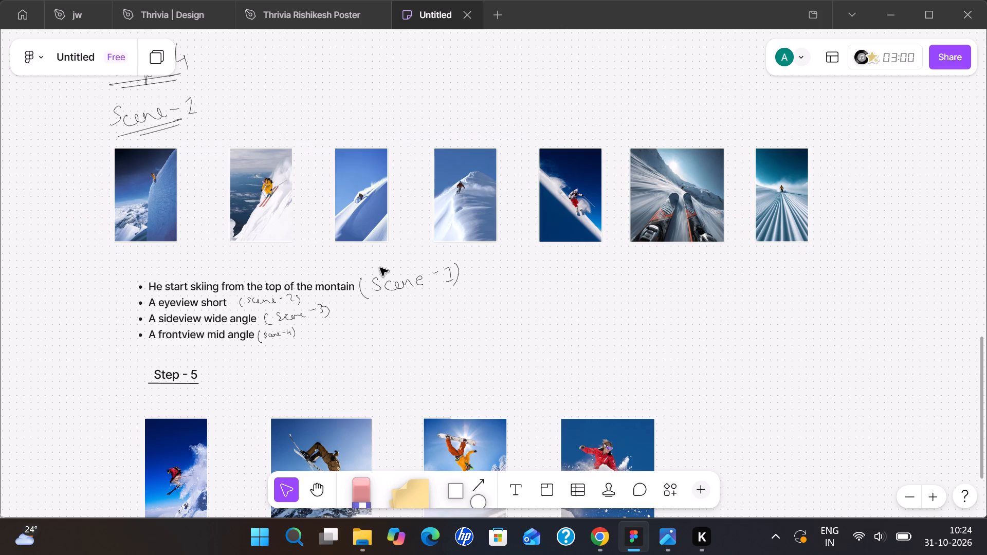
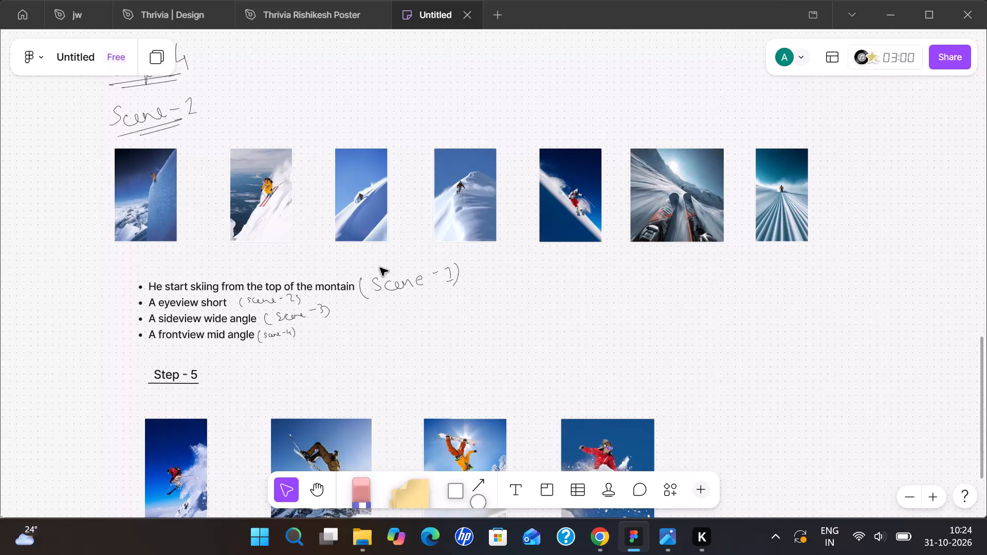
Review the Step-4 skiing sequence by selecting groups of its seven pictures in both directions, ending with the first five, and leave nothing selected.
left_click_drag(93, 204, 687, 228)
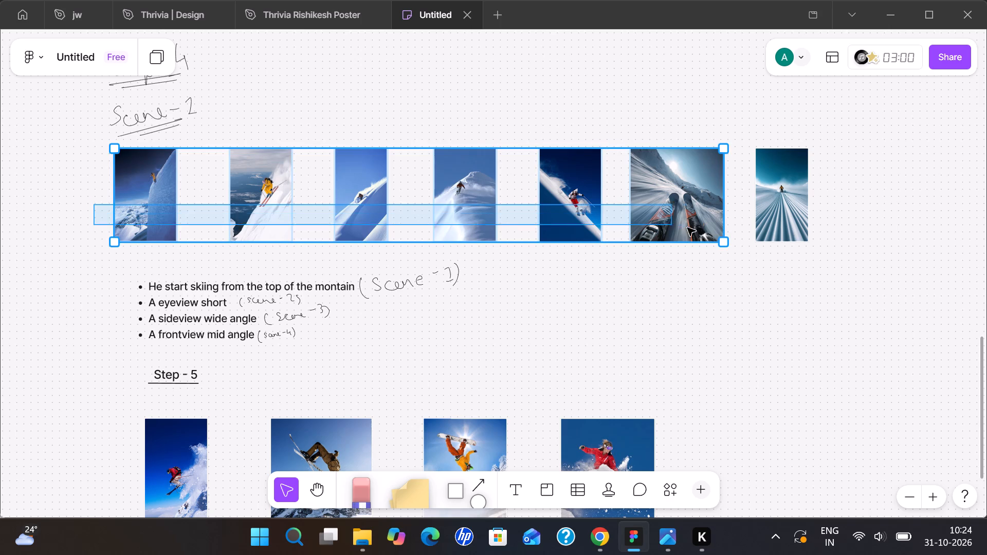
left_click_drag(687, 228, 748, 230)
left_click(803, 244)
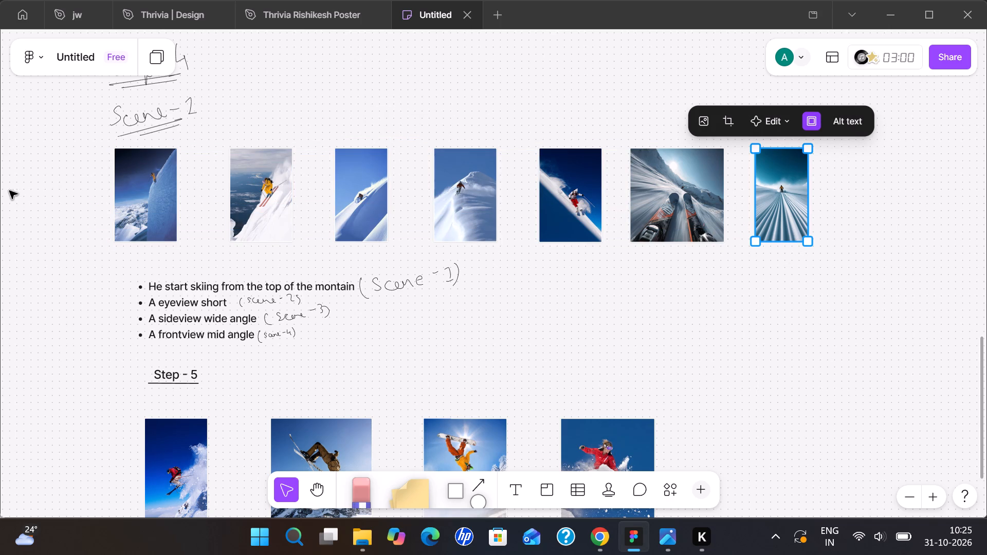
left_click_drag(4, 191, 620, 210)
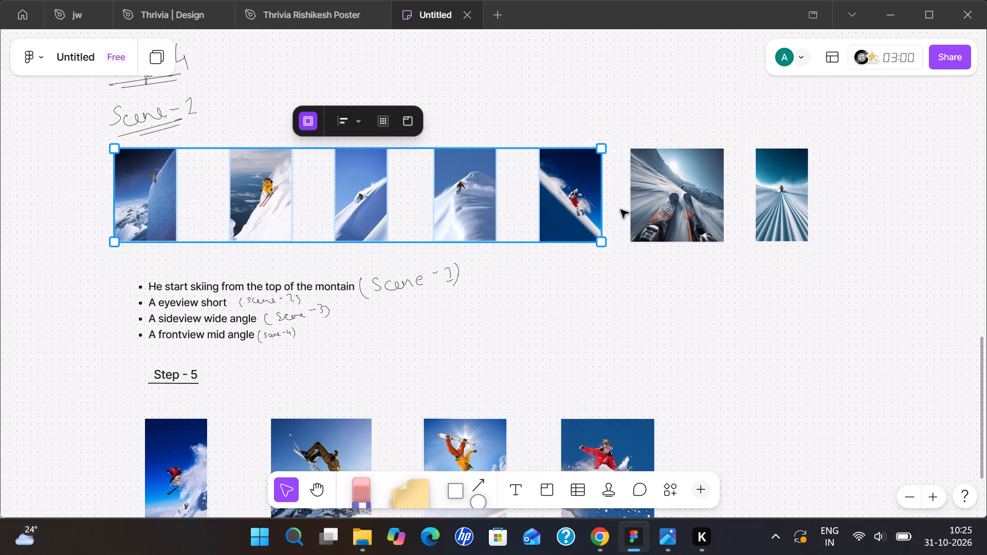
left_click_drag(882, 196, 504, 187)
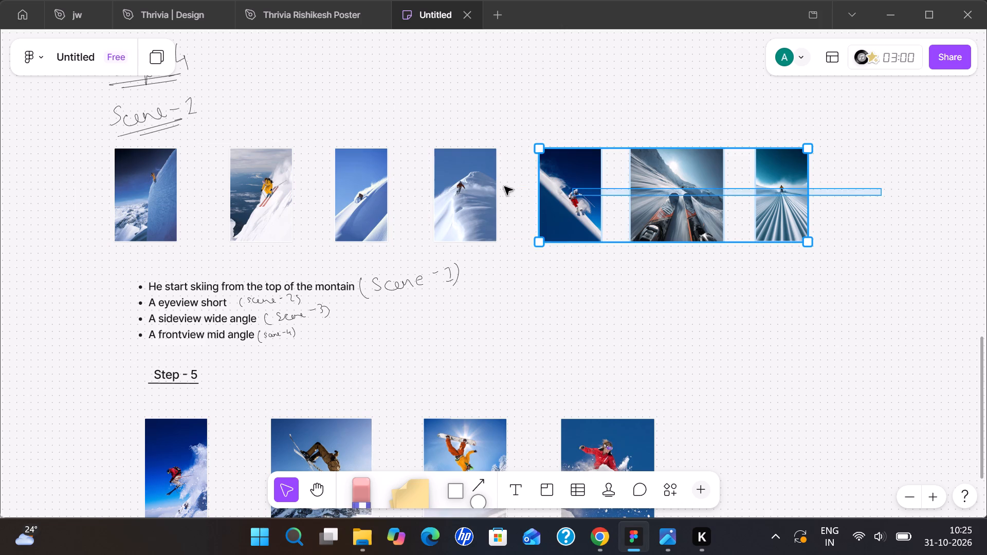
left_click_drag(504, 187, 154, 200)
left_click(462, 396)
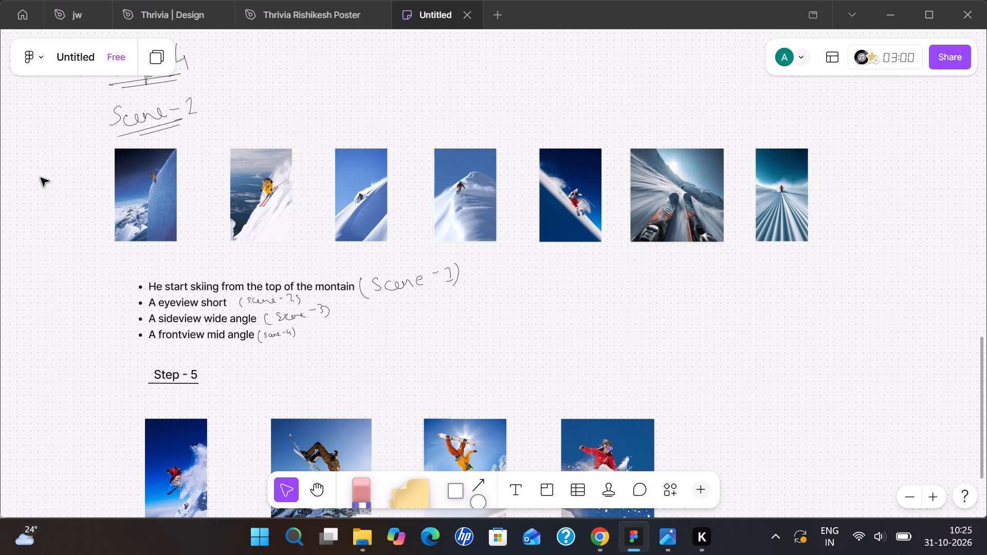
left_click_drag(41, 179, 598, 194)
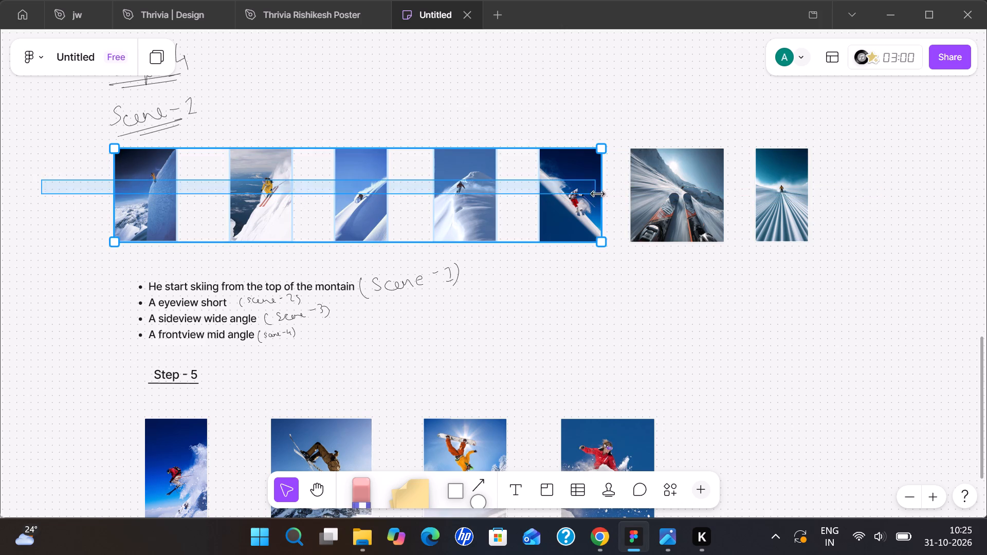
left_click(876, 312)
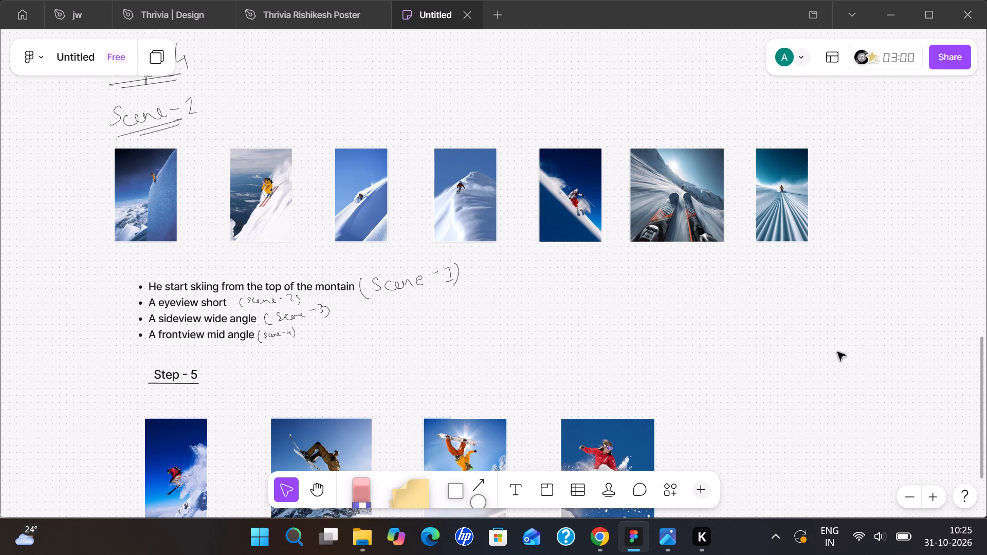
left_click(823, 363)
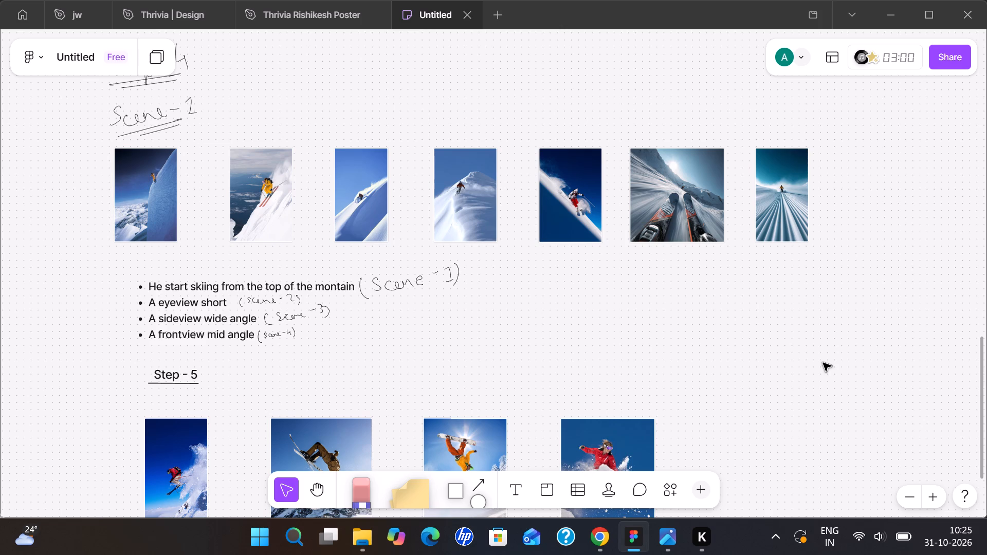
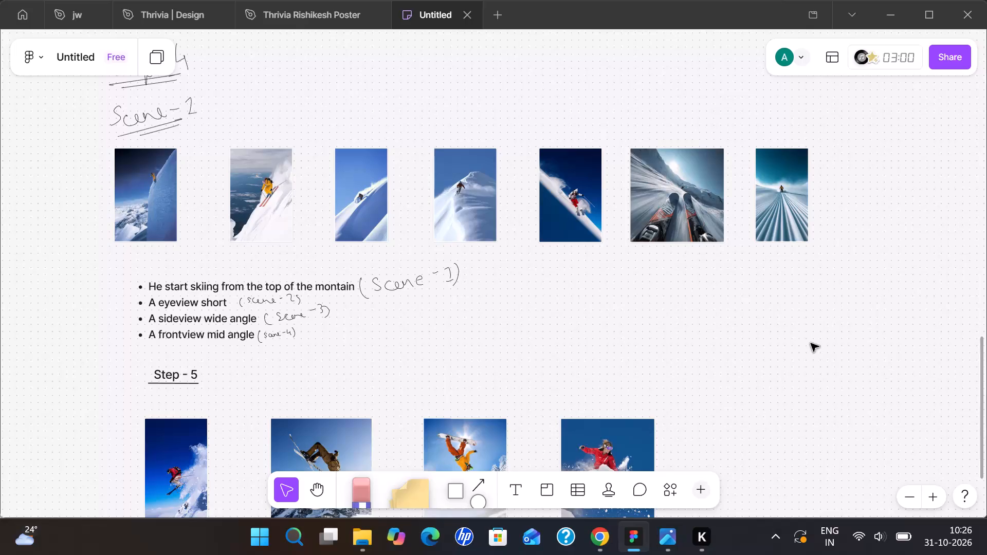
Review the Step - 5 stunt pictures and shot notes, placing the cursor at the end of the blackout line and leaving the text.
scroll(811, 343, "down", 3)
scroll(811, 343, "up", 2)
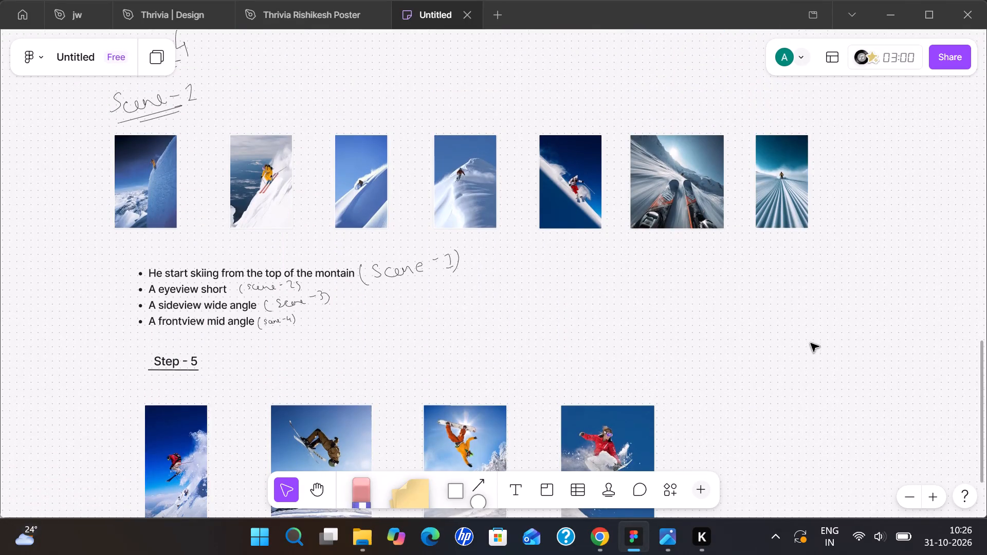
scroll(811, 343, "down", 2)
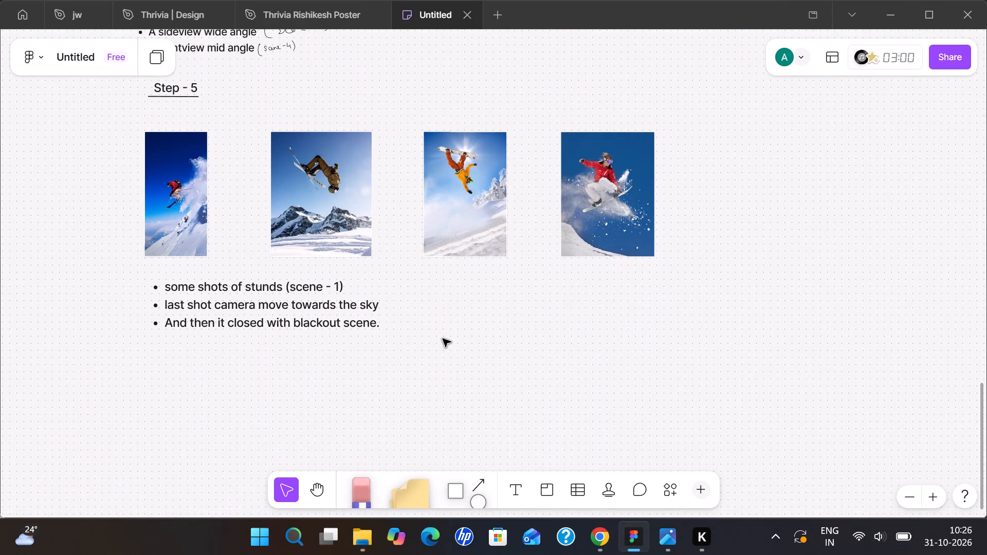
left_click(418, 341)
left_click(376, 328)
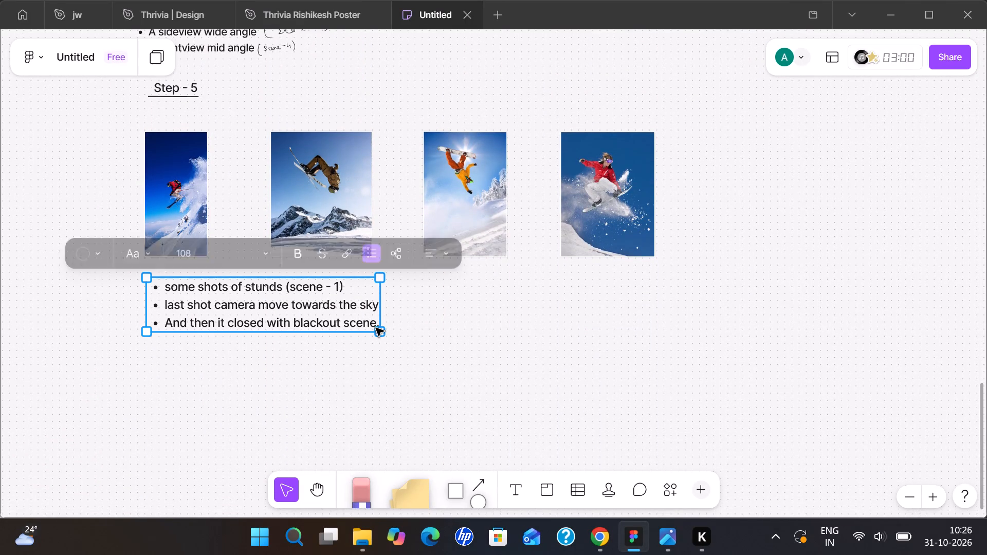
left_click(369, 322)
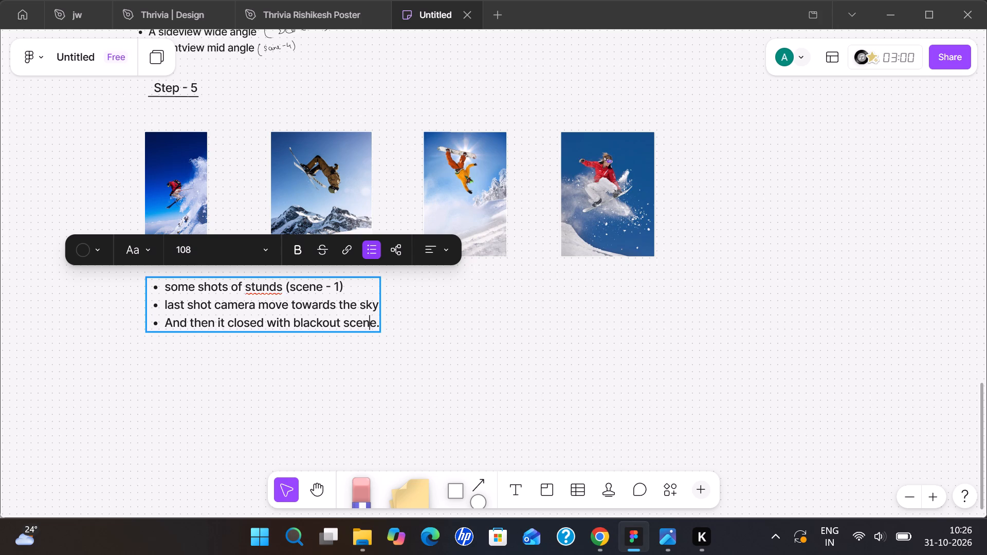
key("Right")
key("Right")
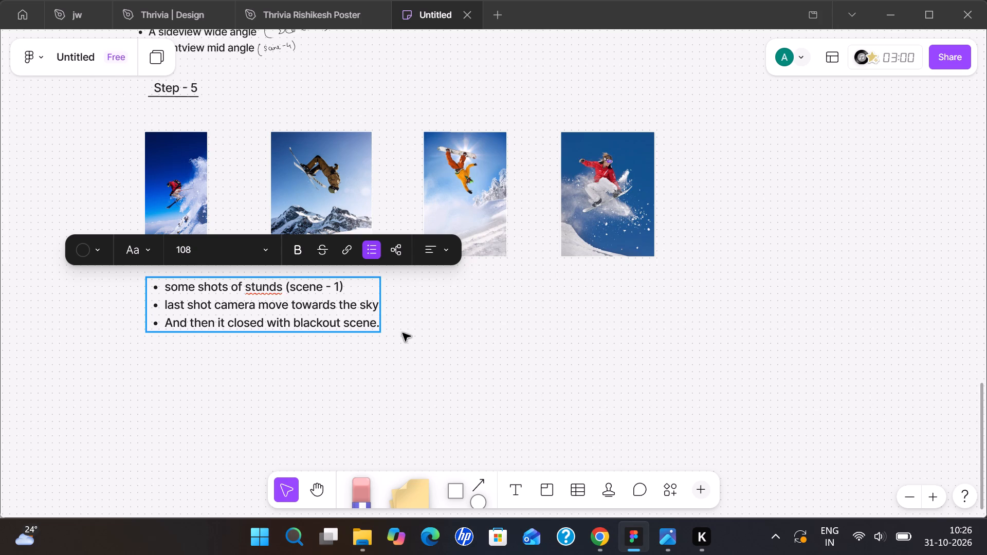
left_click(403, 333)
left_click(461, 352)
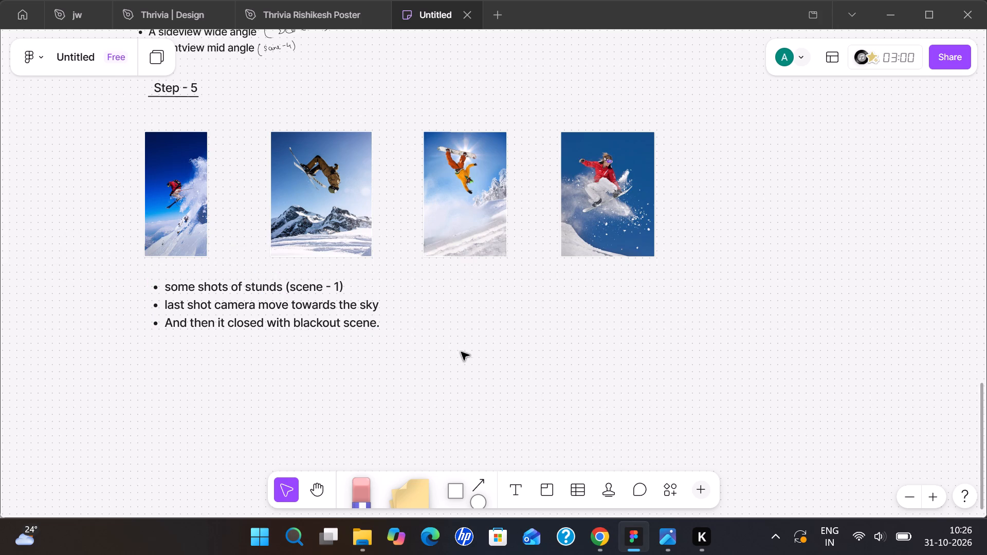
Look back through the storyboard from the Step-4 skiing pictures and notes to the Step - 3 Monster can and its shot list.
scroll(461, 352, "up", 2)
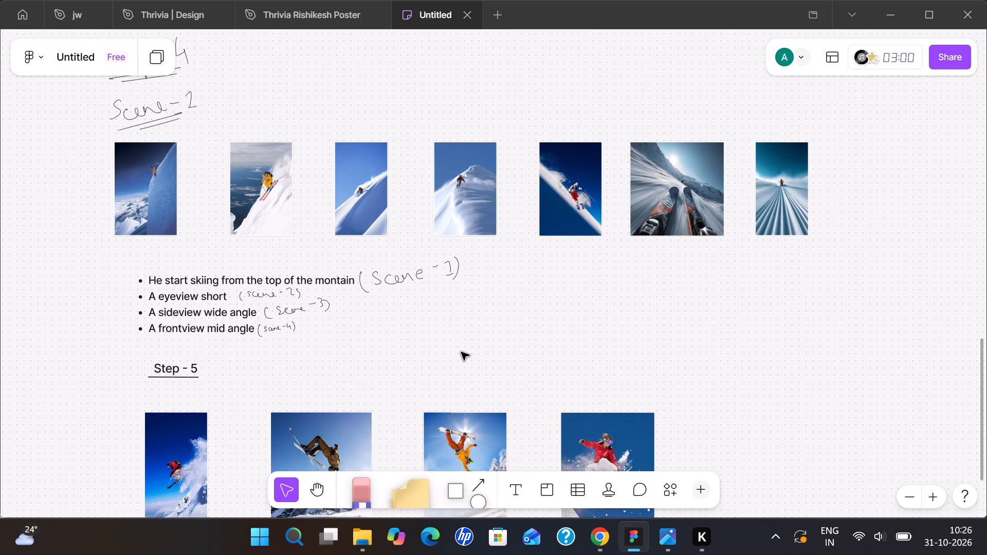
scroll(461, 352, "up", 1)
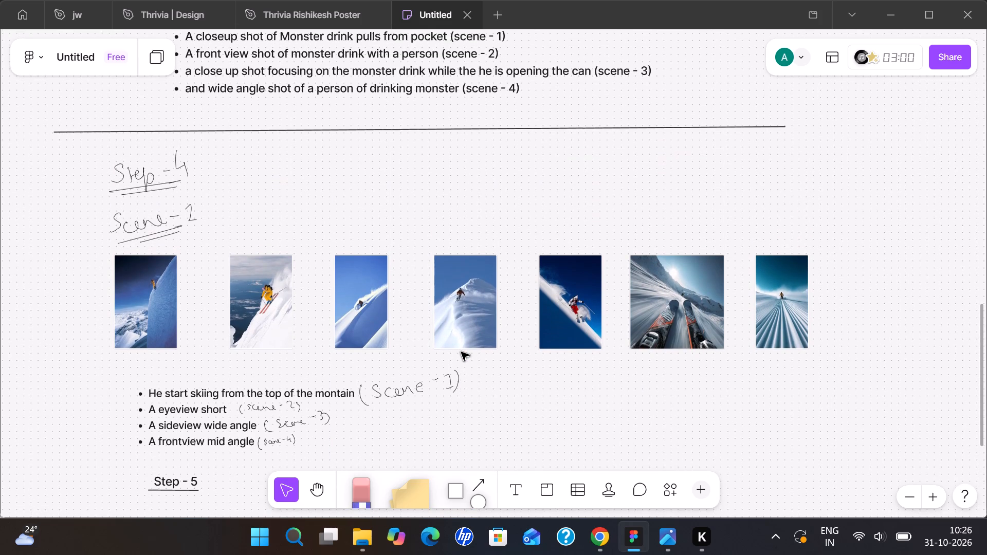
scroll(461, 352, "up", 3)
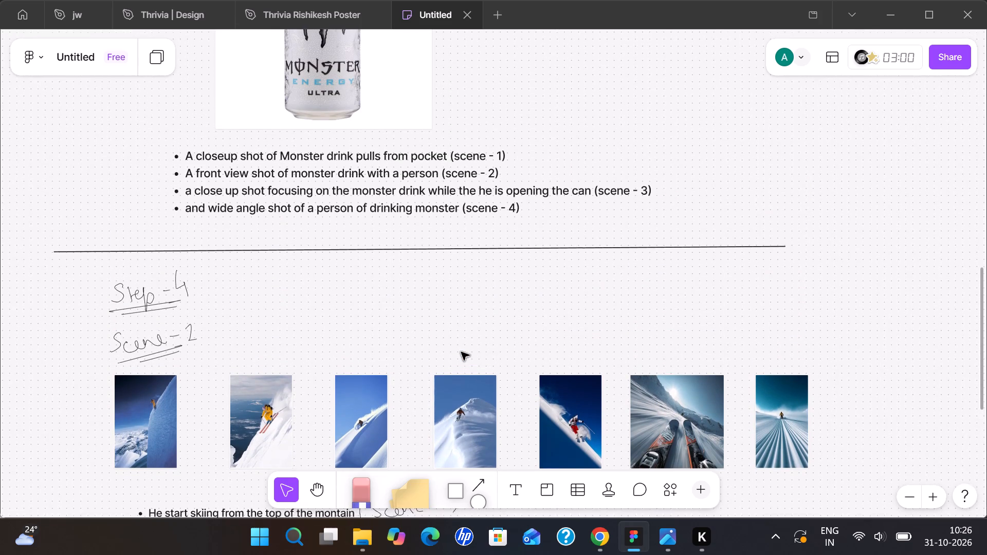
scroll(461, 352, "up", 2)
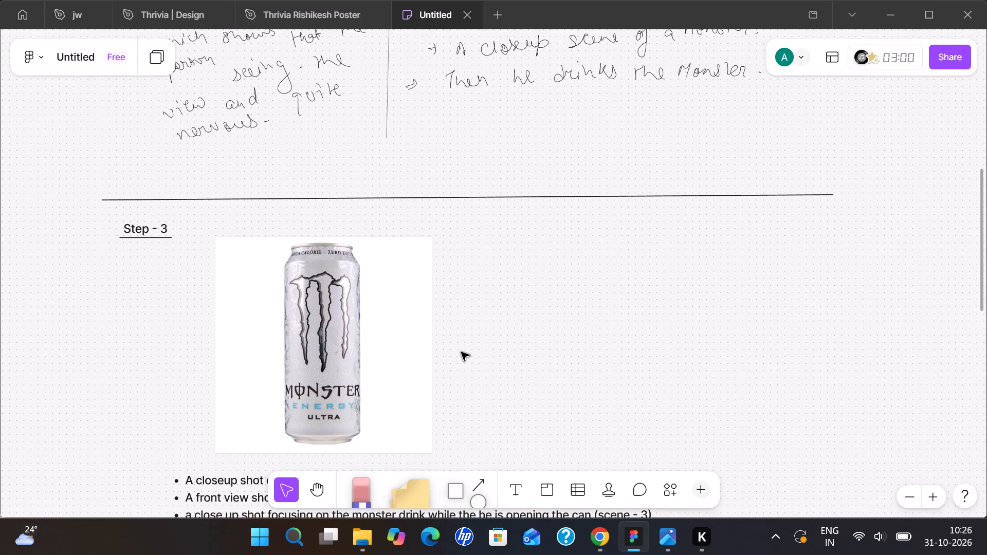
scroll(461, 352, "up", 3)
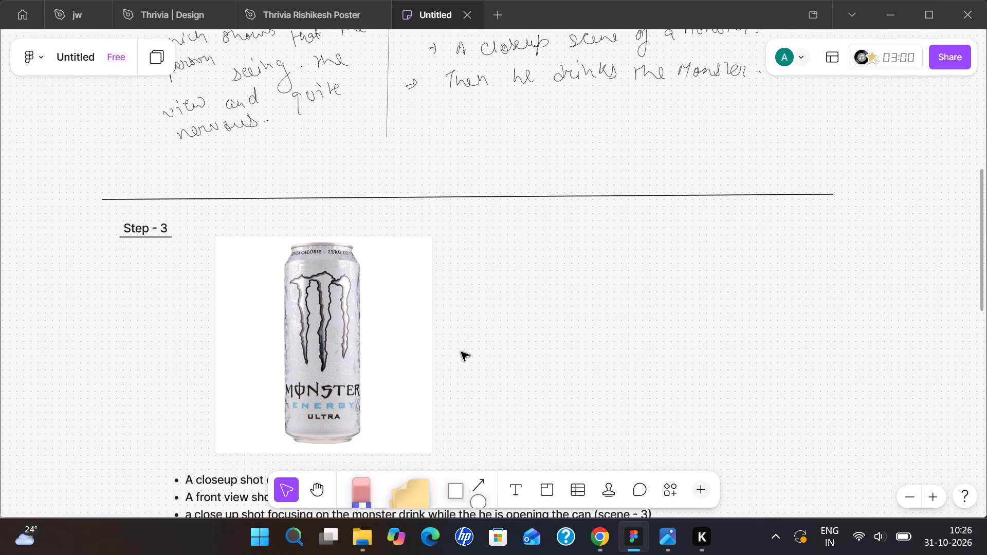
scroll(461, 352, "up", 3)
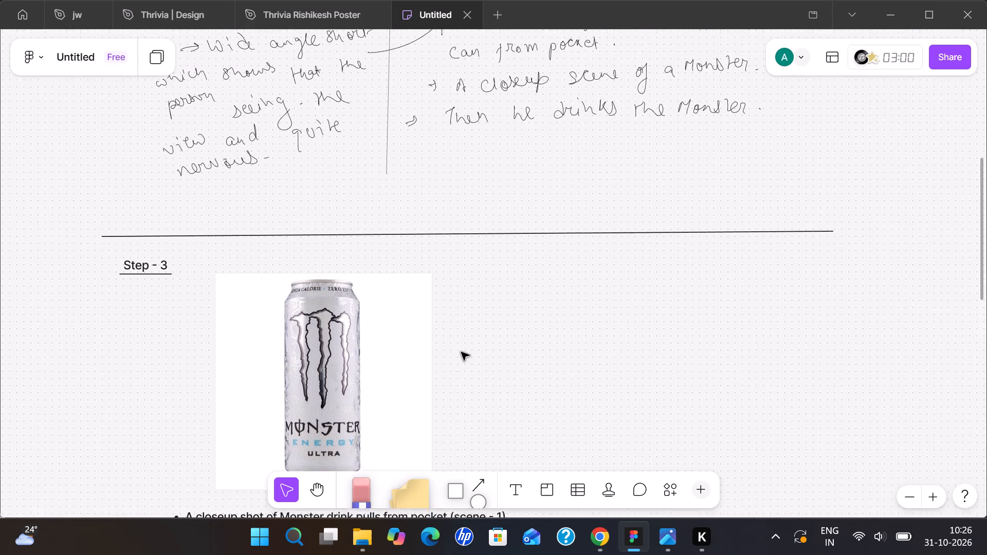
Examine the handwritten Step-2 notes, covering the wide-angle mountain-top shot and the Scene-2 close-ups of pulling out and drinking the Monster.
scroll(461, 352, "up", 4)
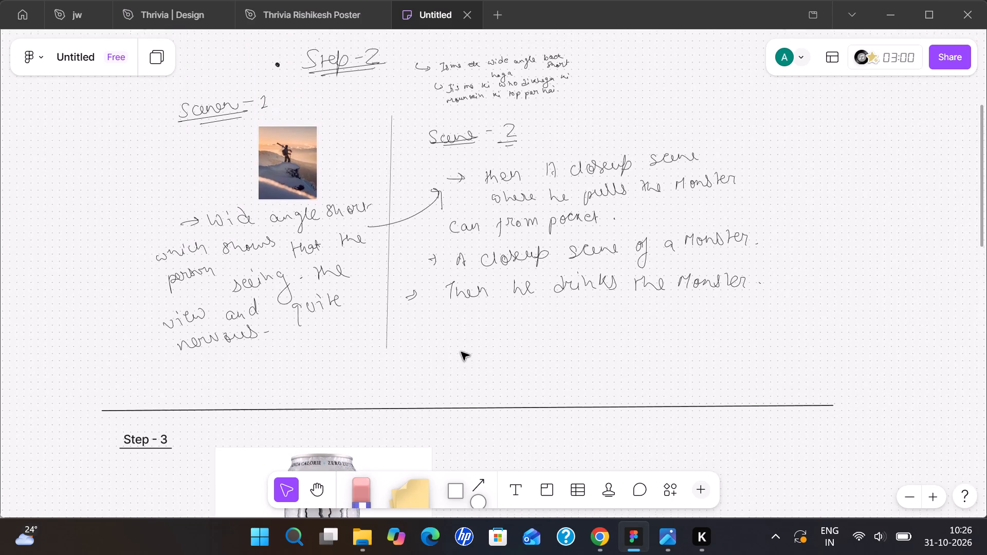
scroll(461, 352, "up", 3)
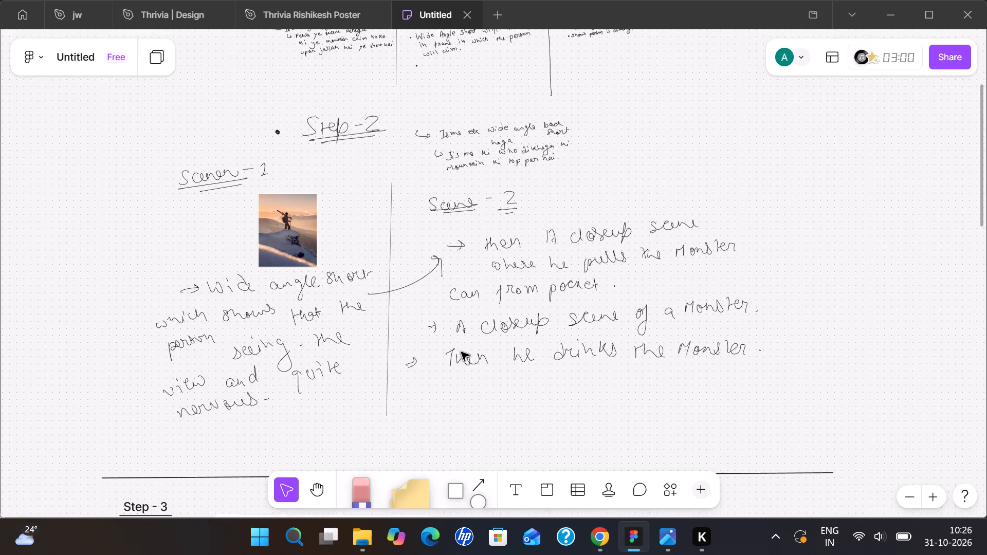
scroll(461, 352, "up", 2)
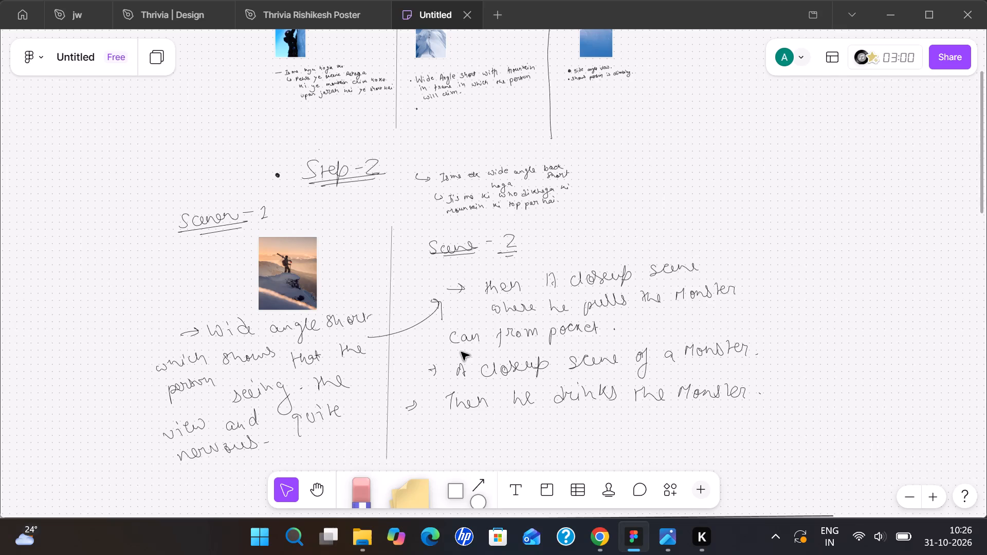
scroll(461, 352, "down", 3)
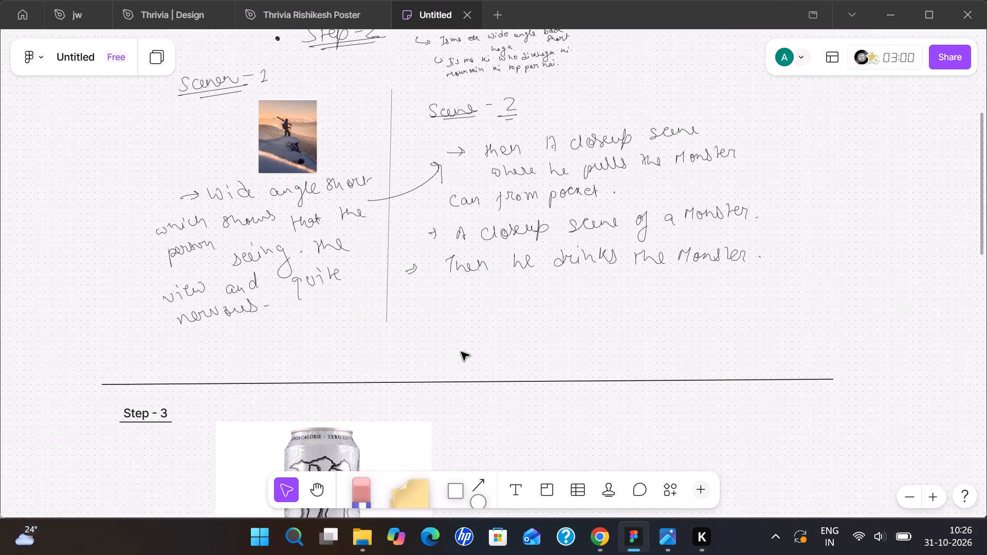
scroll(461, 352, "down", 1)
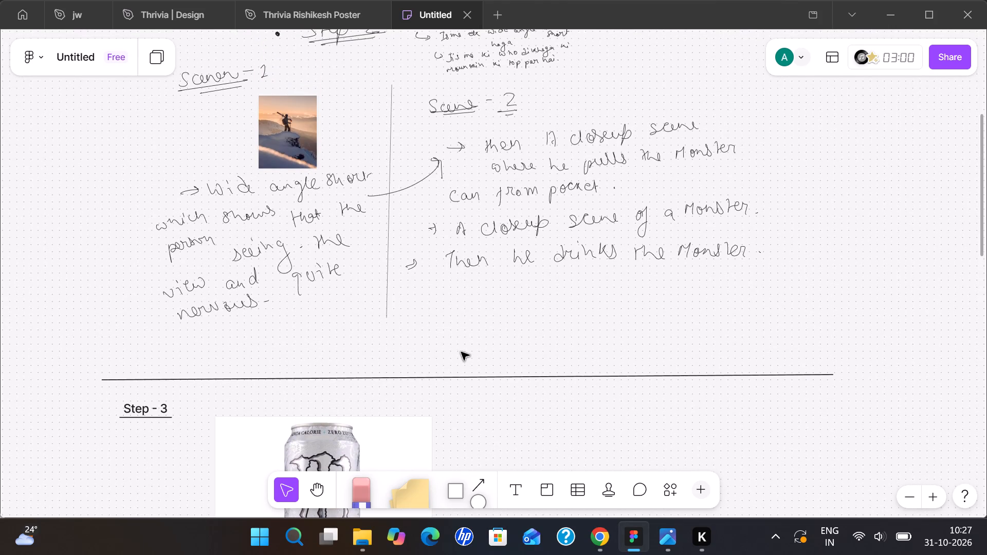
Compare the Step - 3 can picture and its four scene descriptions with the Step-2 scene notes, ending on Step-2.
scroll(461, 352, "down", 1)
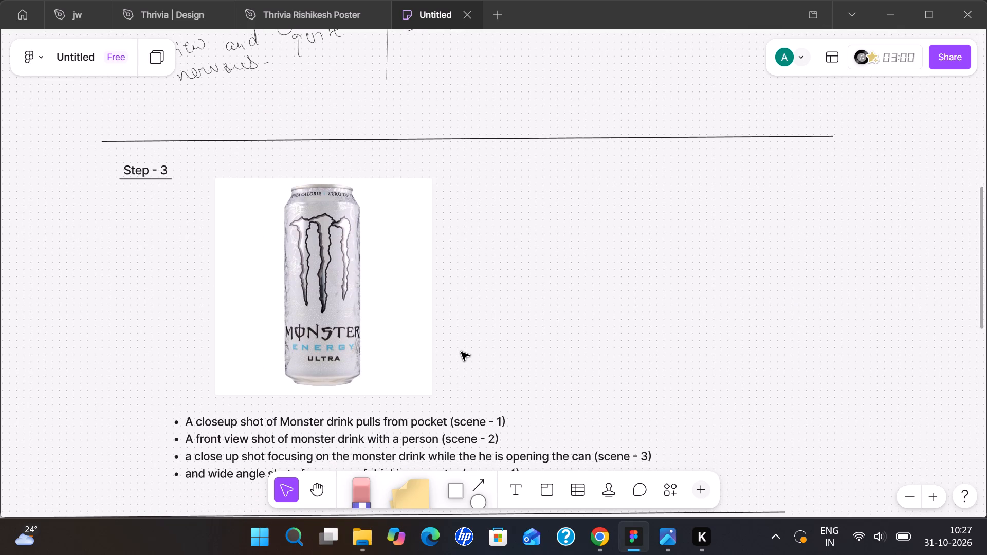
scroll(461, 352, "down", 1)
scroll(461, 352, "up", 1)
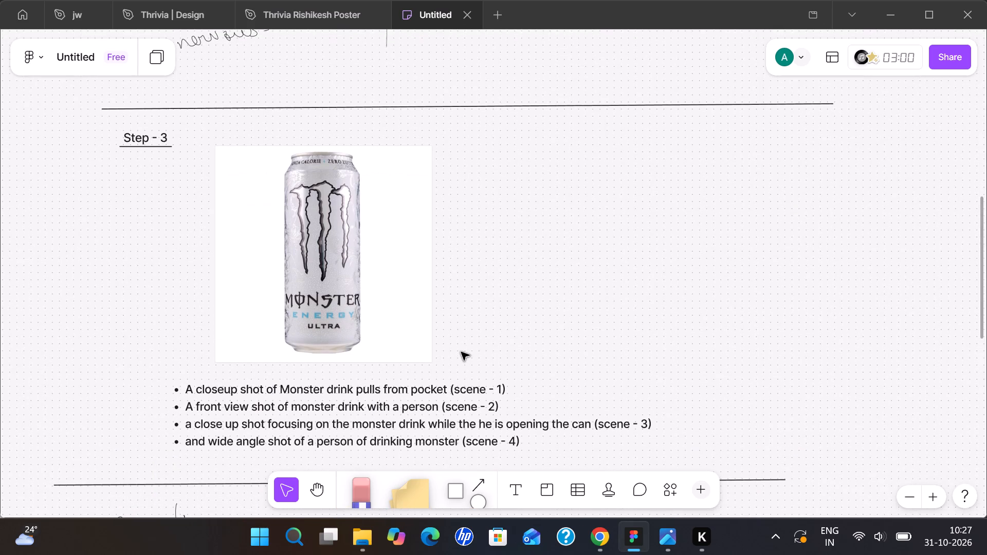
scroll(461, 352, "up", 1)
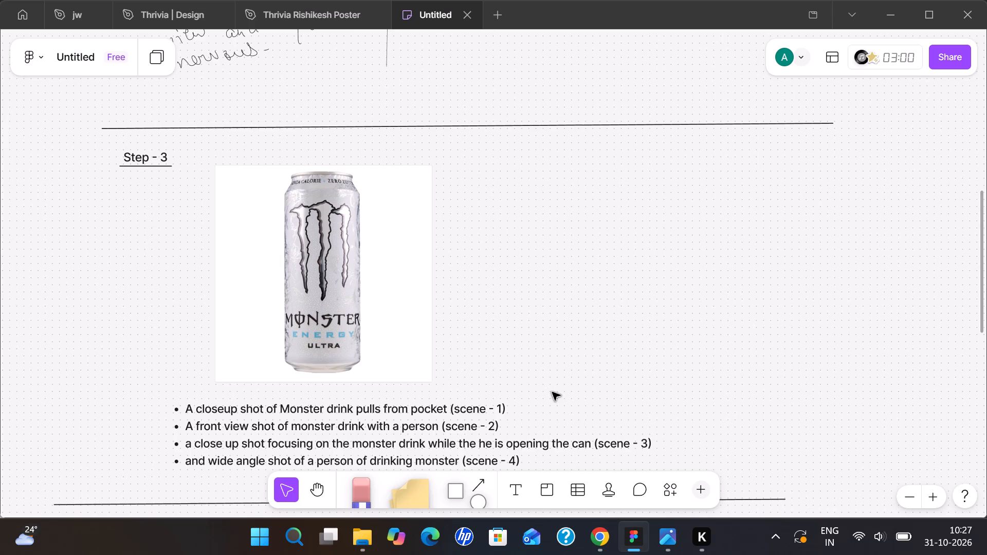
scroll(552, 392, "up", 2)
scroll(552, 392, "down", 1)
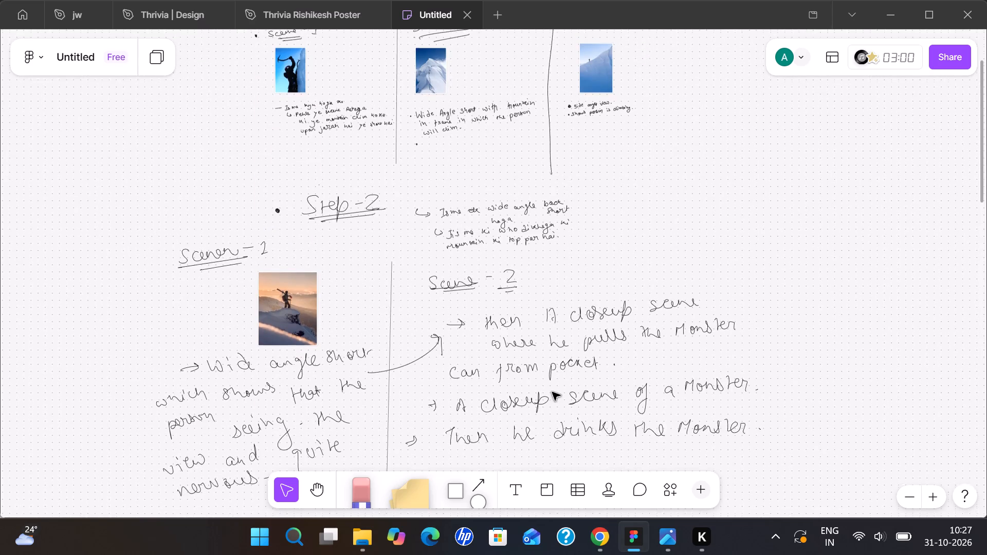
scroll(552, 392, "down", 2)
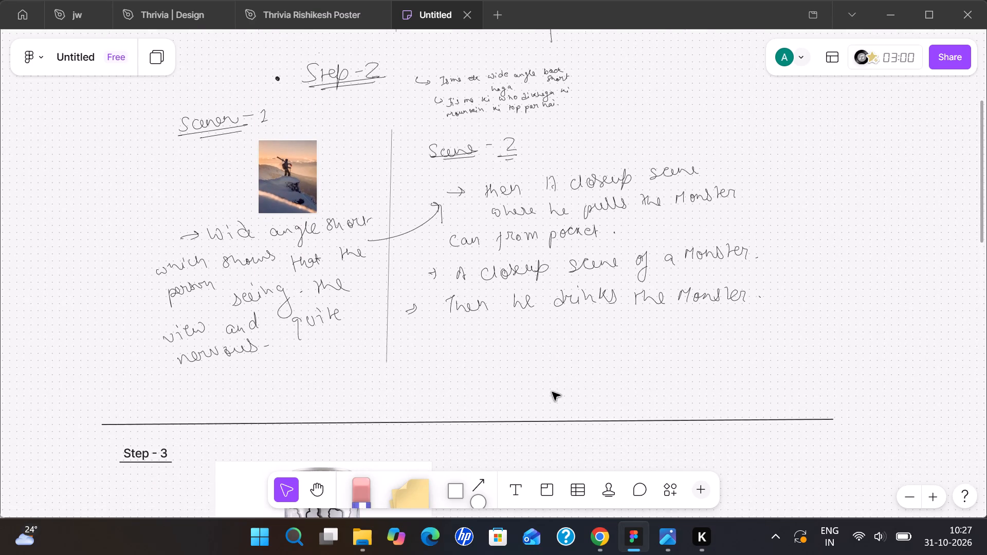
scroll(552, 392, "down", 4)
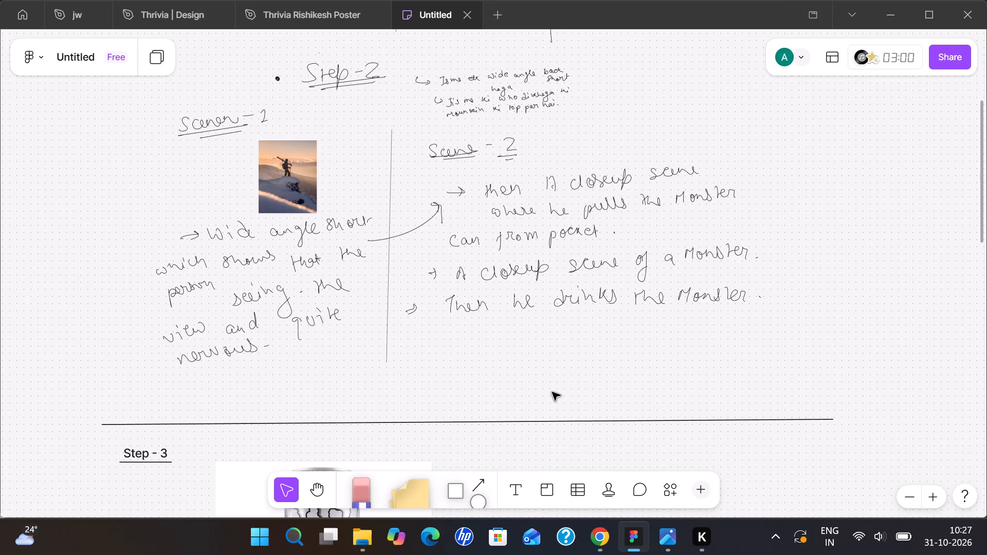
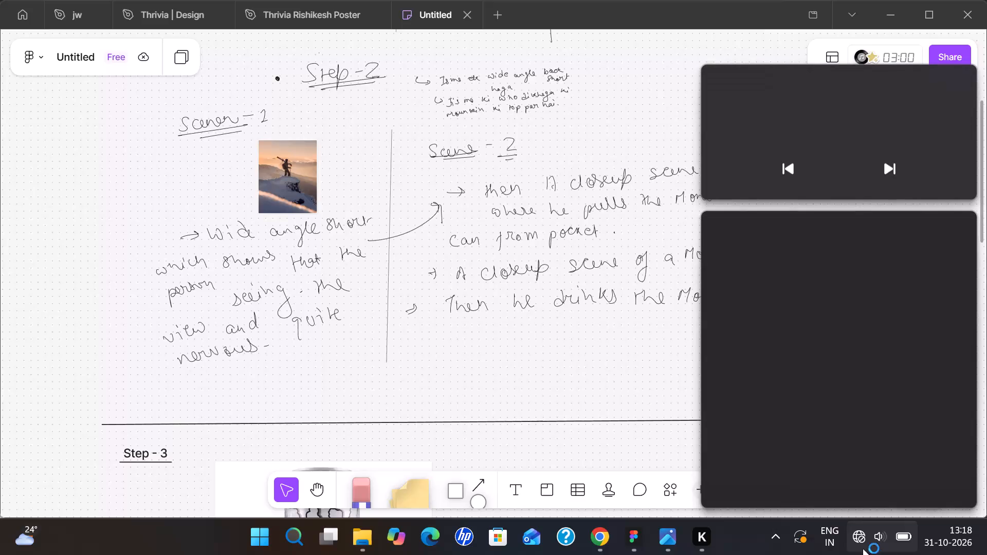
Dismiss the quick settings and skim the storyboard from Step-2 to the Step - 5 stunt pictures and back up to Step-1.
left_click(703, 453)
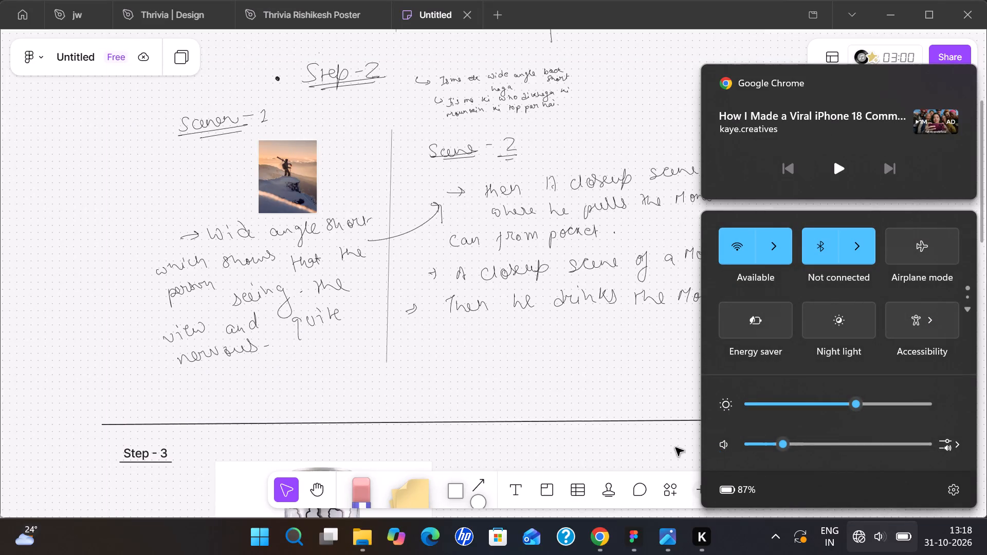
left_click(675, 448)
scroll(707, 554, "up", 3)
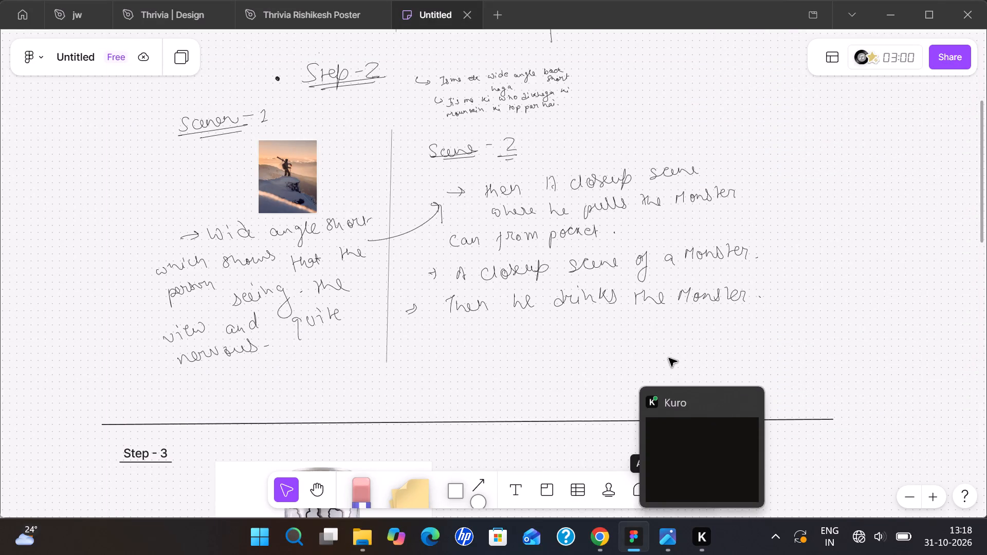
scroll(669, 358, "down", 4)
scroll(669, 358, "right", 1)
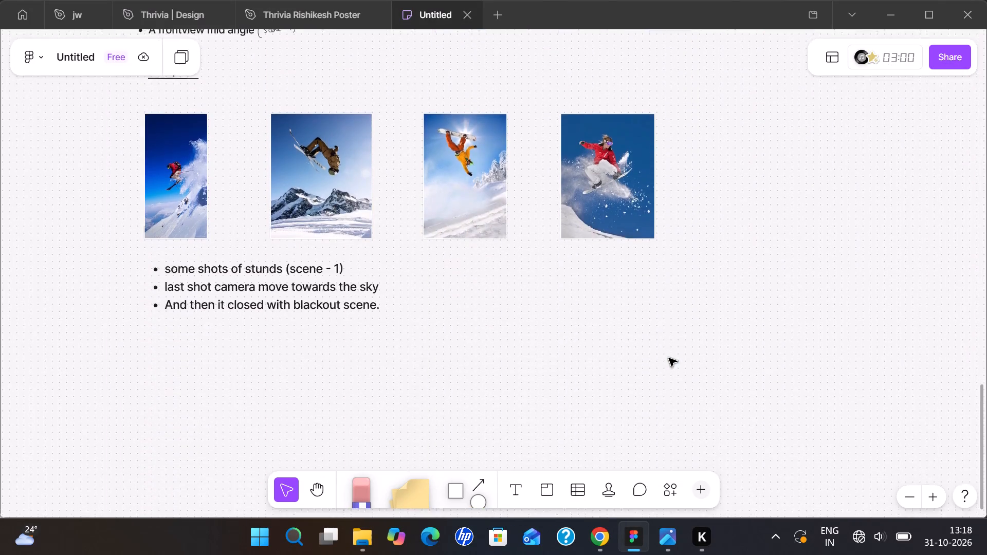
scroll(669, 358, "right", 1)
scroll(669, 358, "up", 3)
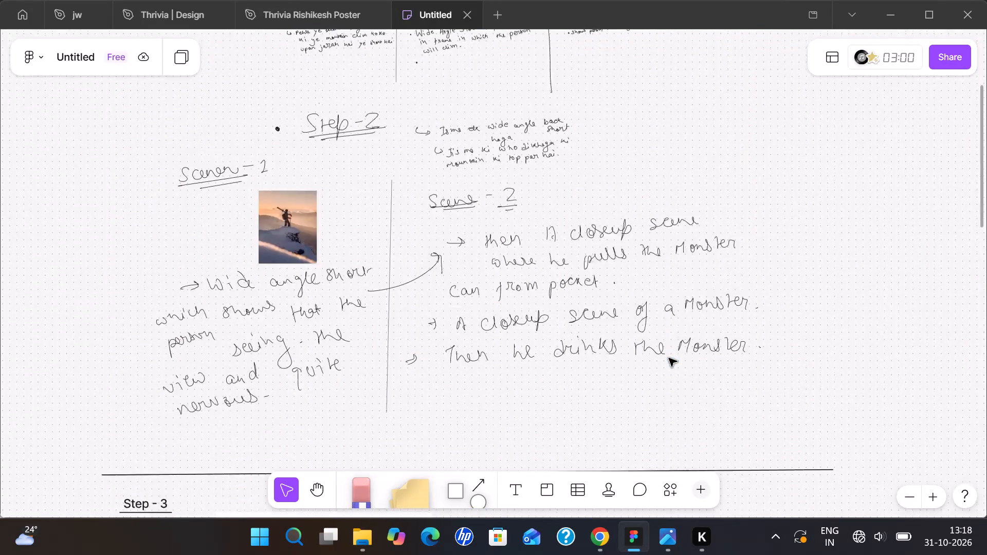
scroll(669, 358, "right", 1)
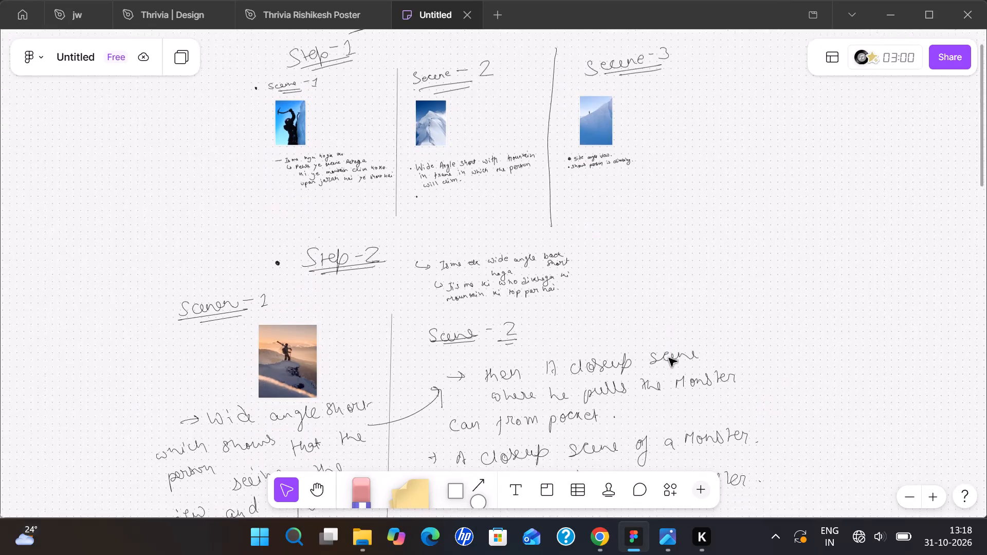
Look back through the storyboard from the Step - 5 stunts past the Step - 3 can to the MONSTER AD title and Step-1 scenes.
scroll(669, 358, "down", 7)
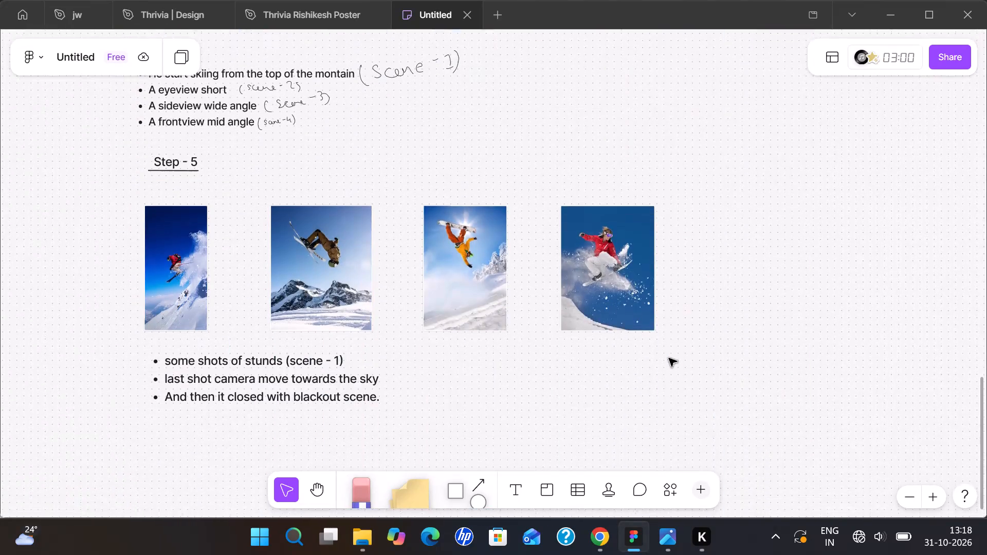
scroll(669, 358, "up", 6)
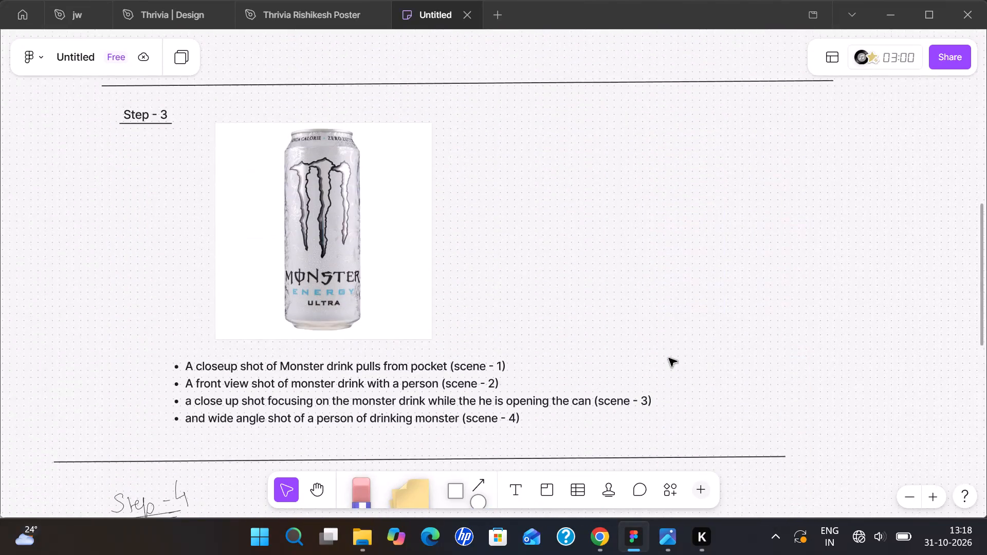
scroll(669, 358, "up", 6)
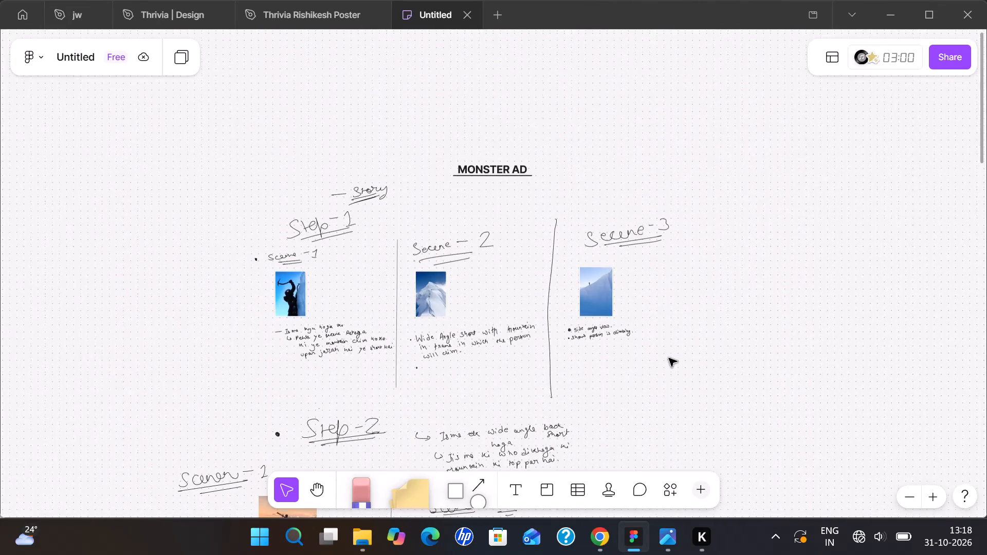
scroll(669, 358, "up", 1)
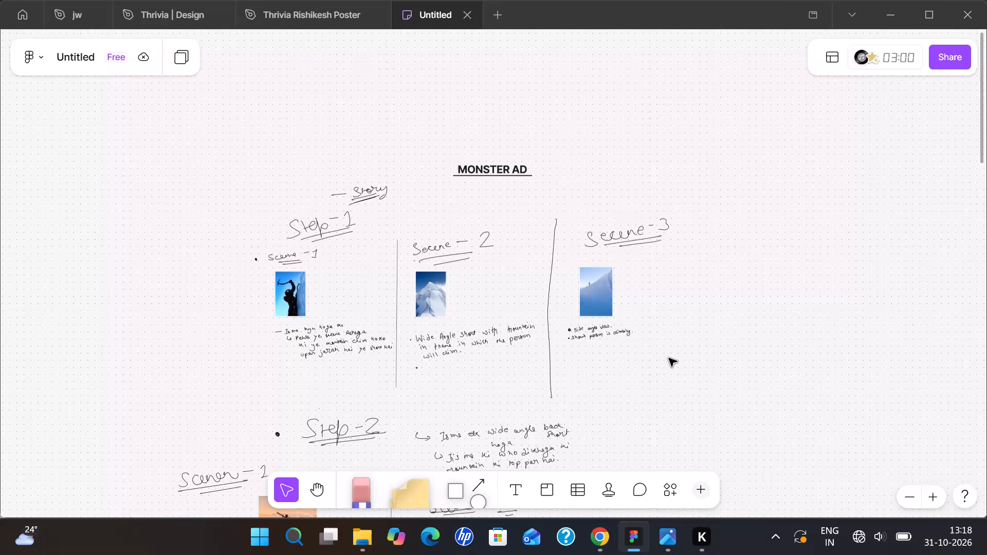
Review the whole storyboard in order, from the Step-1 climbing scenes to the Step - 5 stunt pictures and shot notes.
scroll(669, 358, "down", 1)
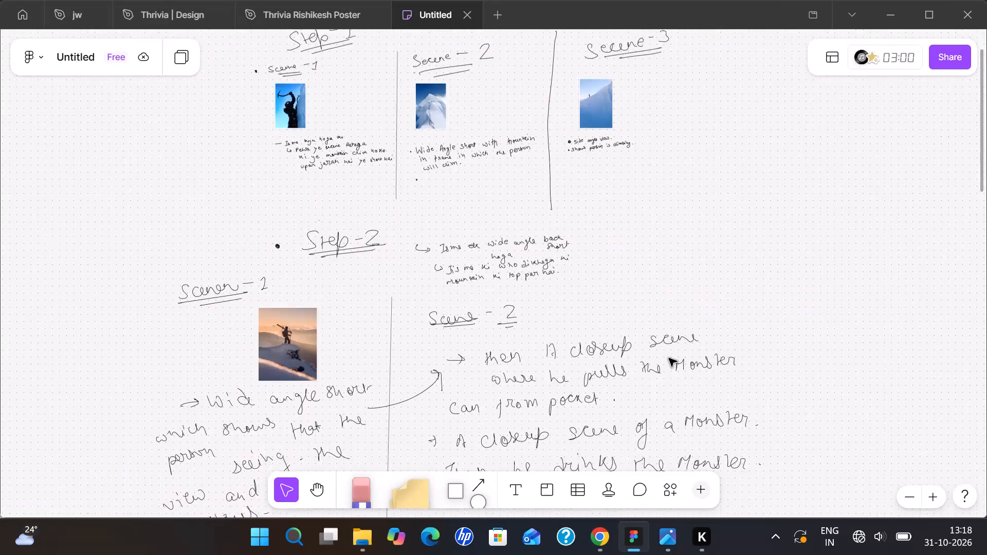
scroll(669, 358, "down", 4)
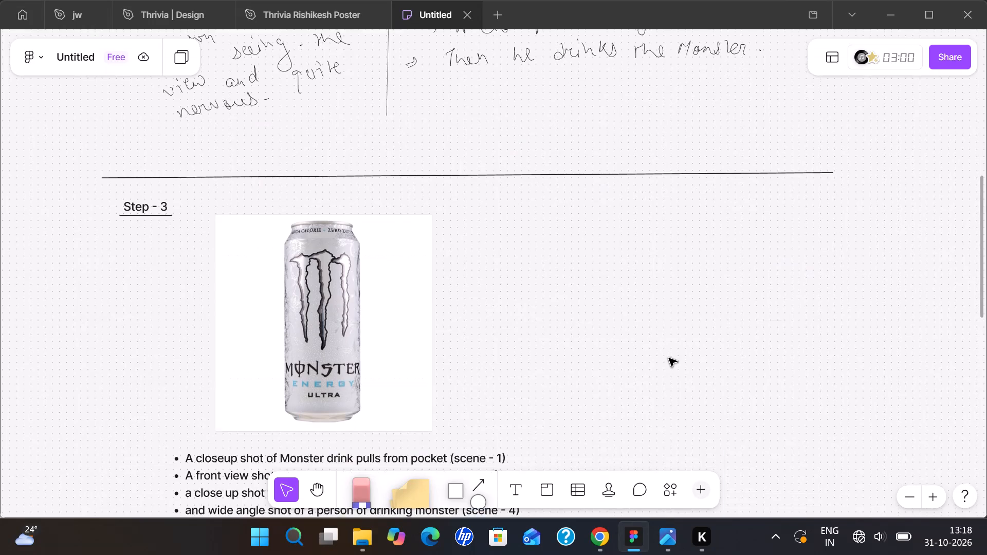
scroll(669, 358, "down", 2)
scroll(669, 358, "left", 1)
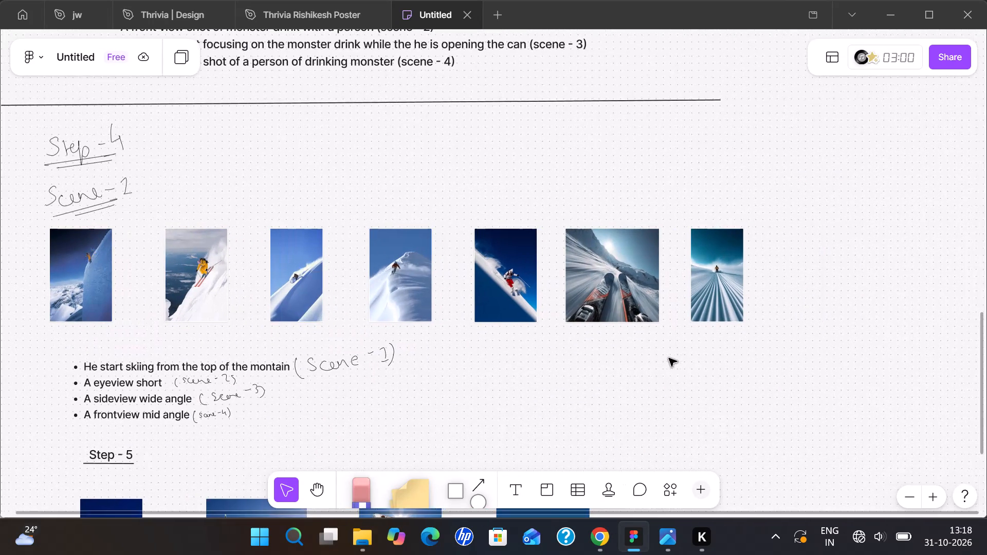
scroll(669, 358, "down", 2)
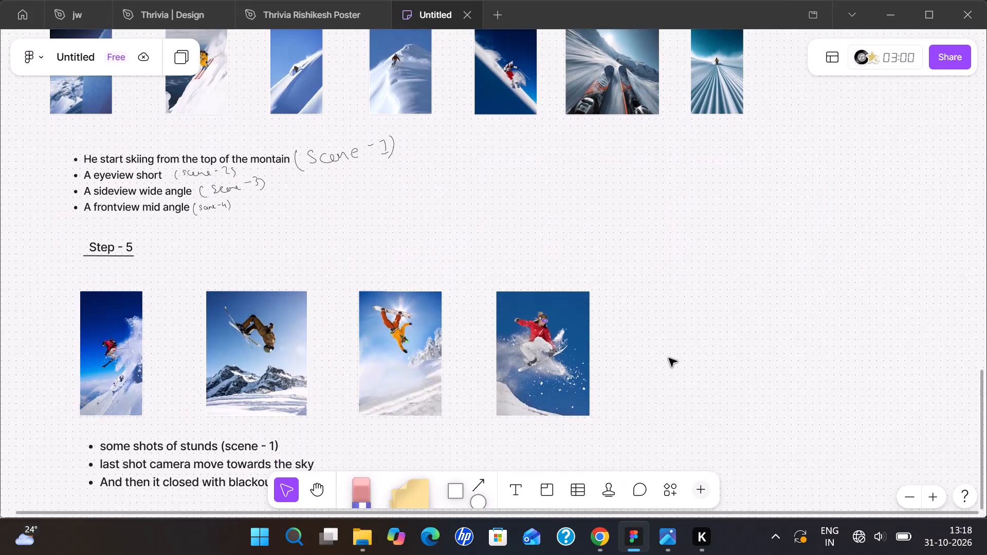
scroll(669, 358, "down", 1)
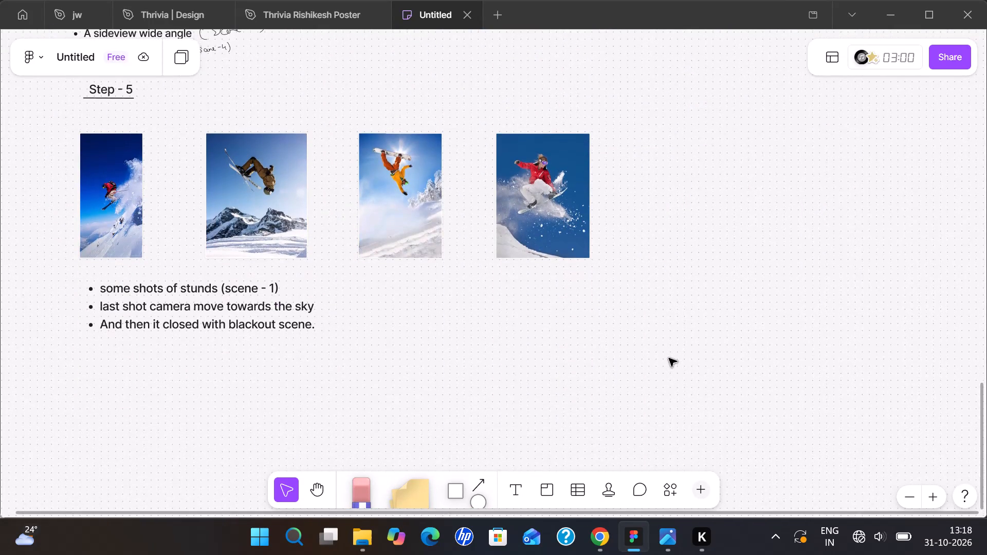